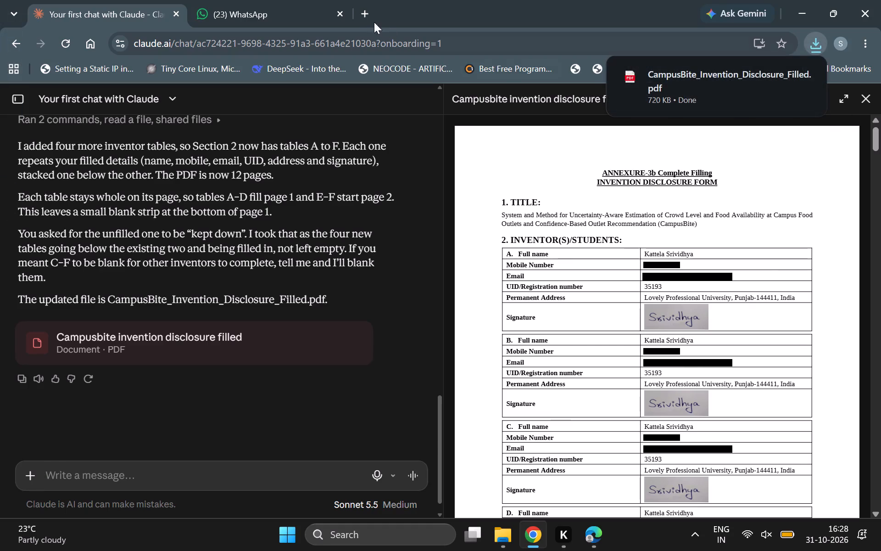
Search Google for "pdf to word" in a new browser tab and open iLovePDF's PDF to Word converter.
click(356, 12)
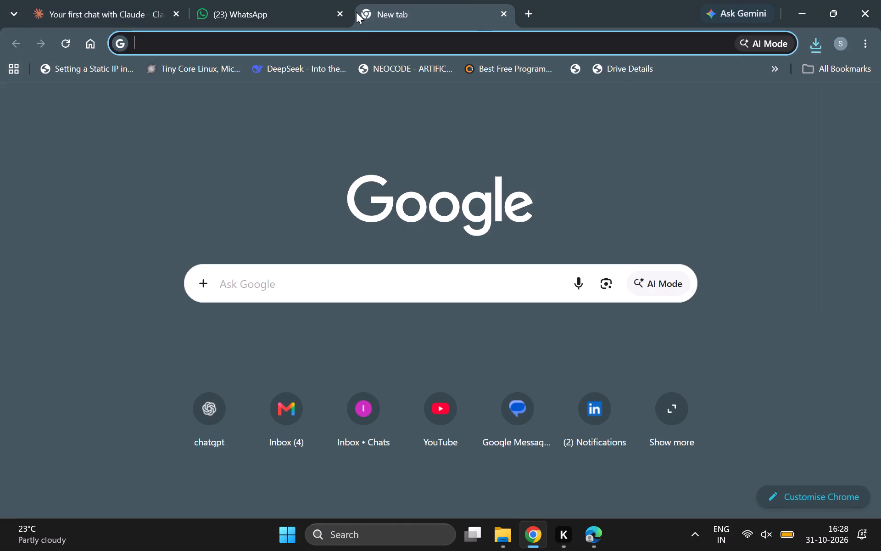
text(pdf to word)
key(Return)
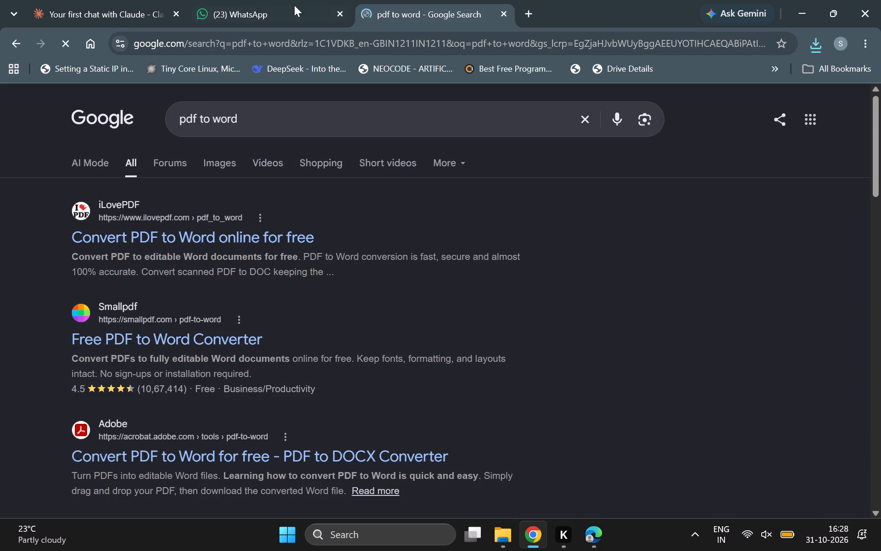
click(252, 245)
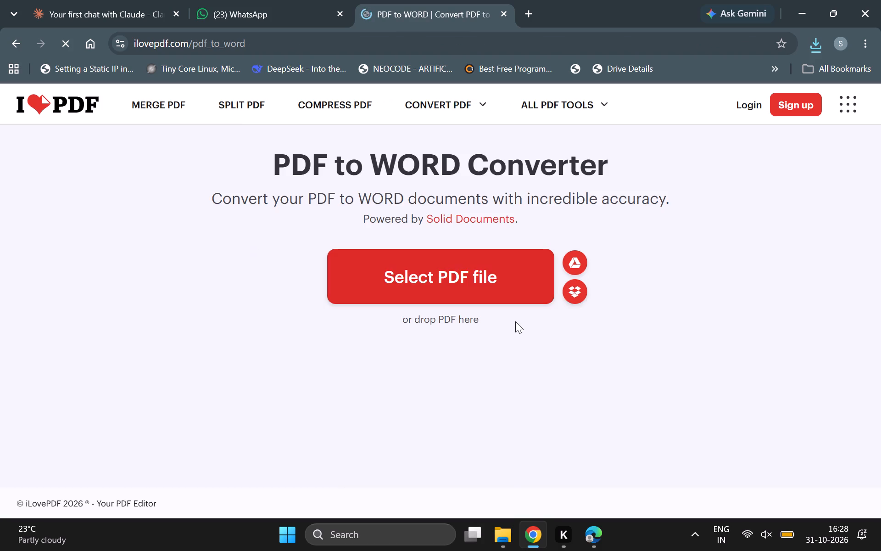
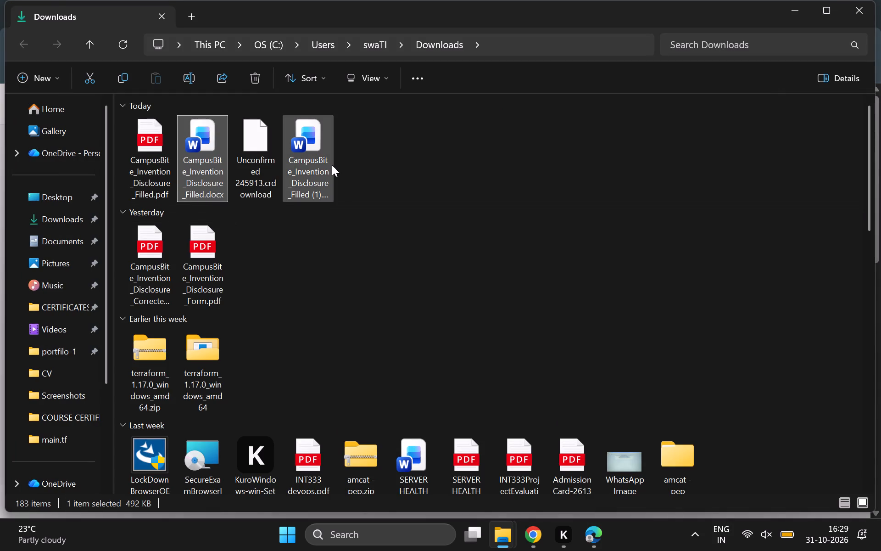
Open the converted Word document CampusBite_Invention_Disclosure_Filled.docx from the Downloads folder.
double_click(195, 183)
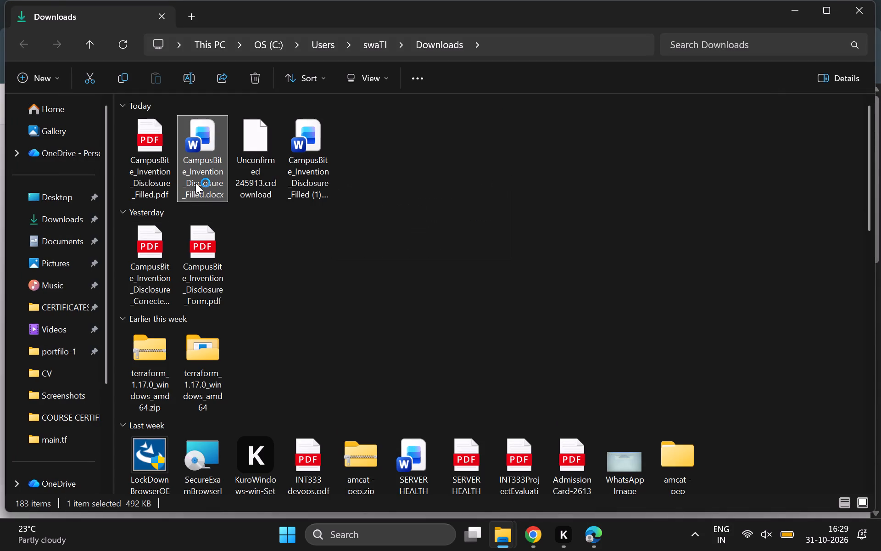
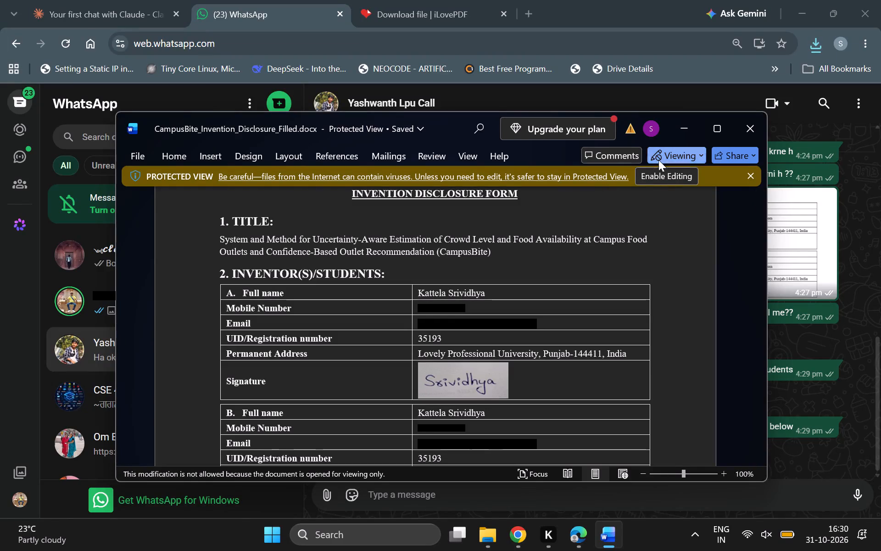
Enable editing for the protected CampusBite_Invention_Disclosure_Filled.docx document in Word.
click(671, 180)
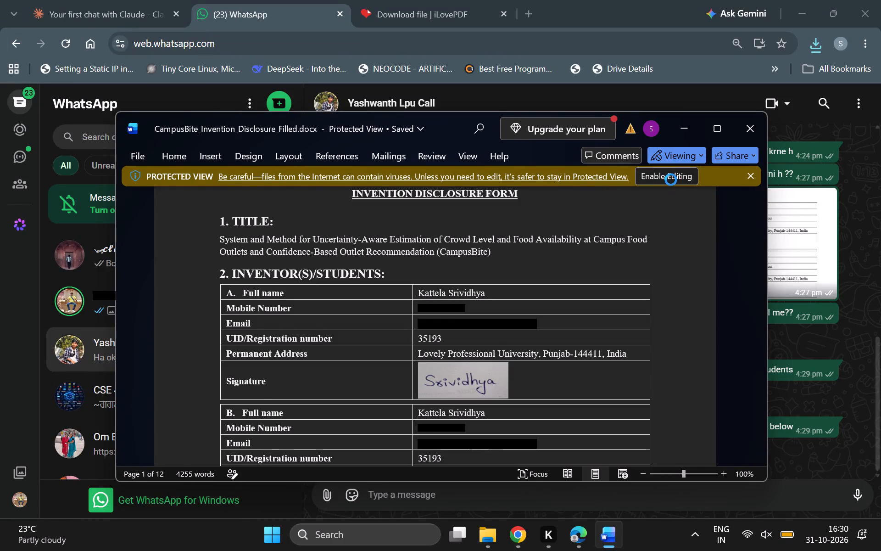
scroll(551, 388, down, 1)
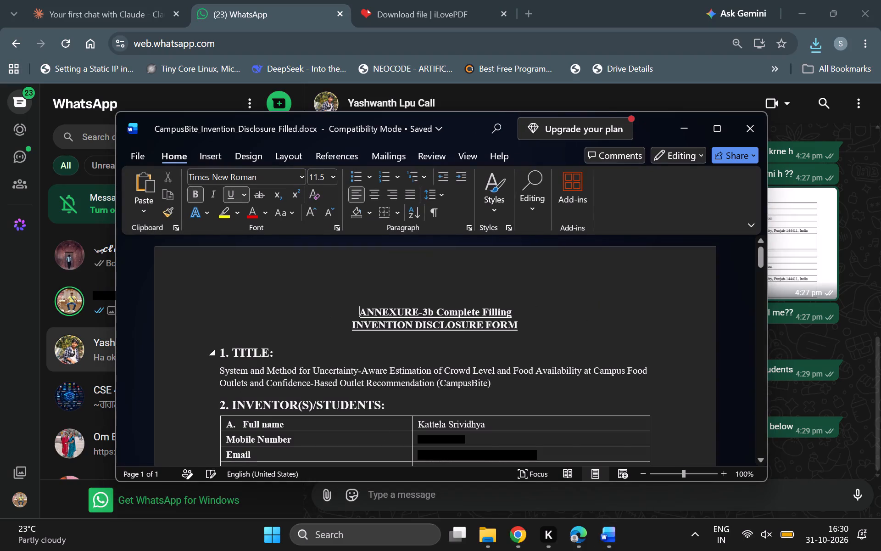
In the filled disclosure Word document, replace the full name in inventor B's table with the second student inventor's name.
scroll(551, 388, down, 2)
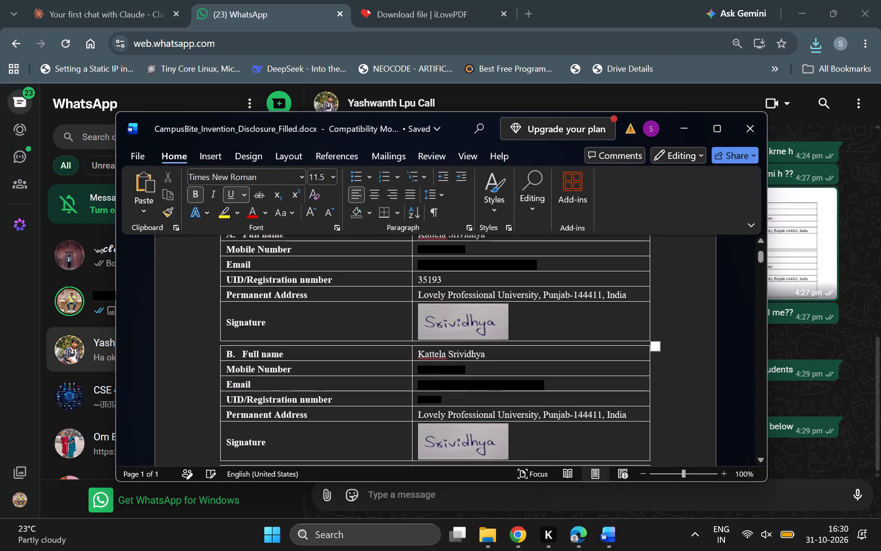
click(526, 354)
key(BackSpace)
key(BackSpace)
key(BackSpace)
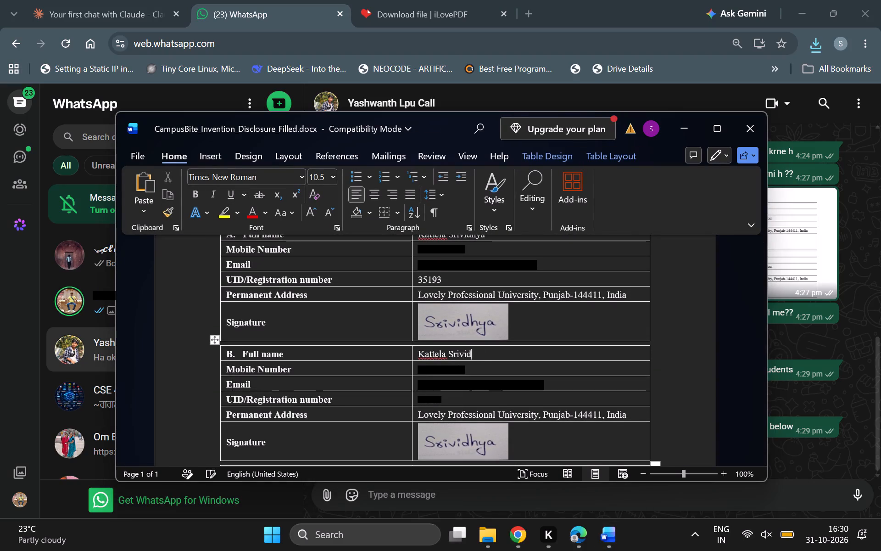
key(BackSpace)
key(BackSpace)
key(BackSpace)
key(BackSpace)
key(BackSpace)
key(BackSpace)
key(BackSpace)
key(BackSpace)
key(BackSpace)
key(BackSpace)
key(BackSpace)
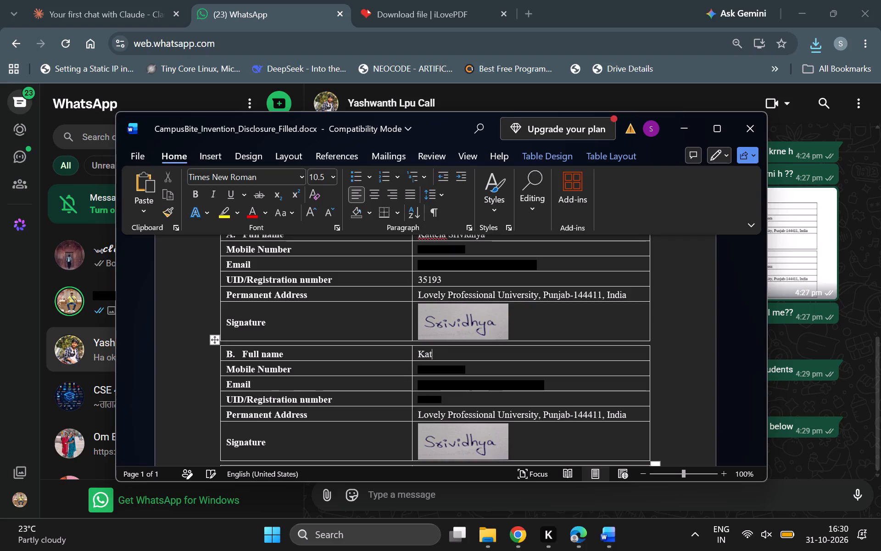
key(BackSpace)
key(BackSpace)
key(BackSpace)
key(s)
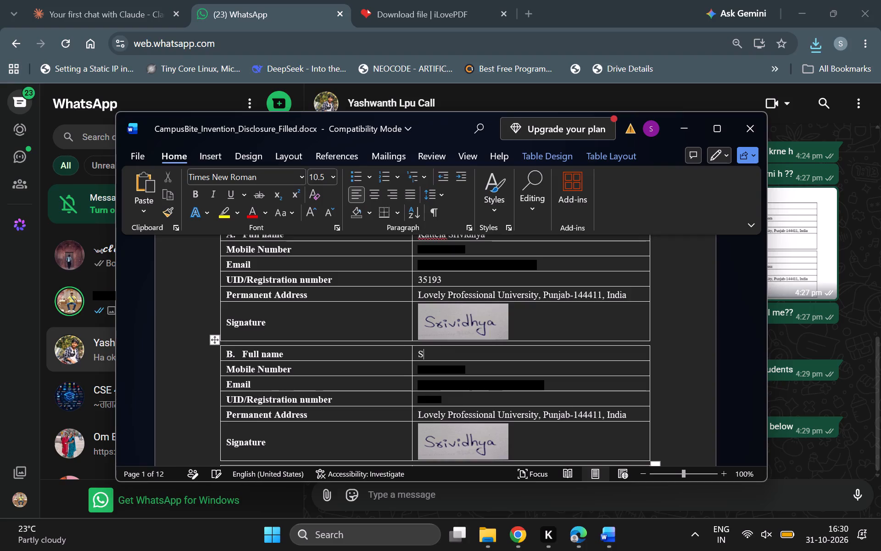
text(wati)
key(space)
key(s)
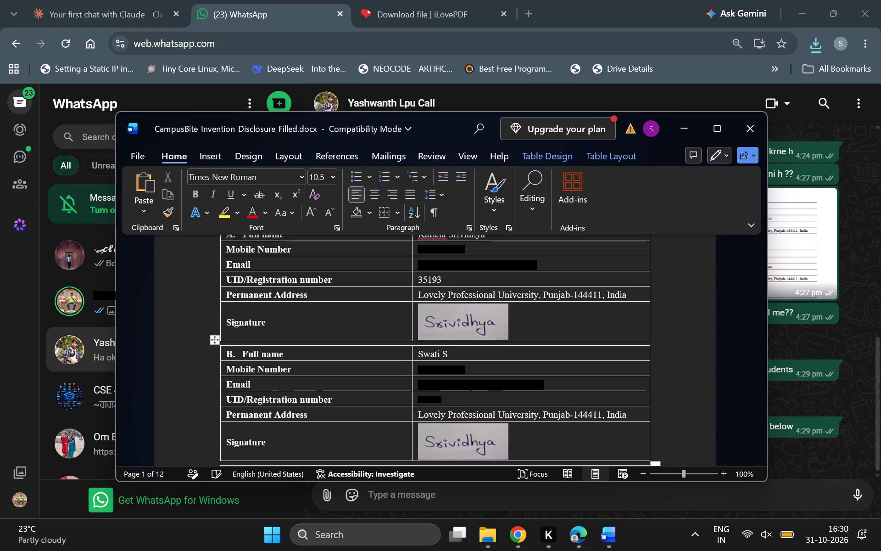
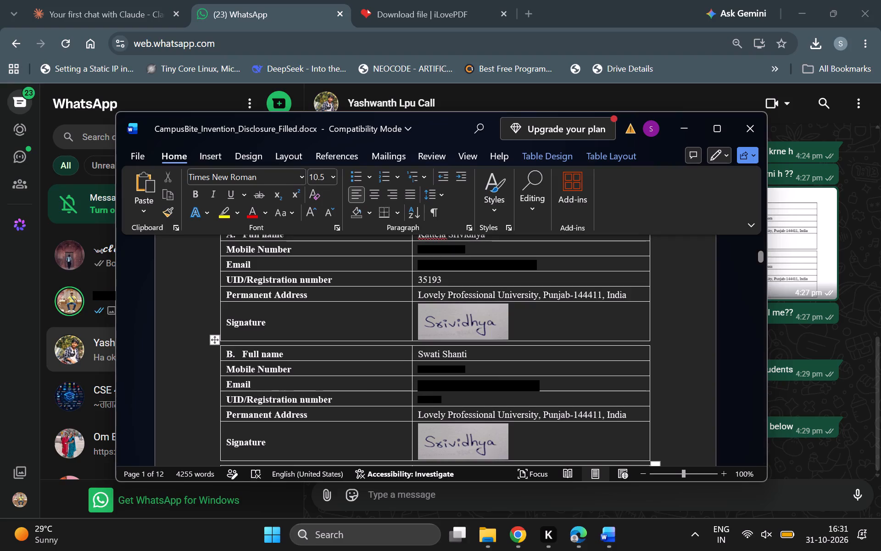
Replace the UID/Registration number in inventor B's table with the second student inventor's registration number.
key(BackSpace)
key(BackSpace)
key(BackSpace)
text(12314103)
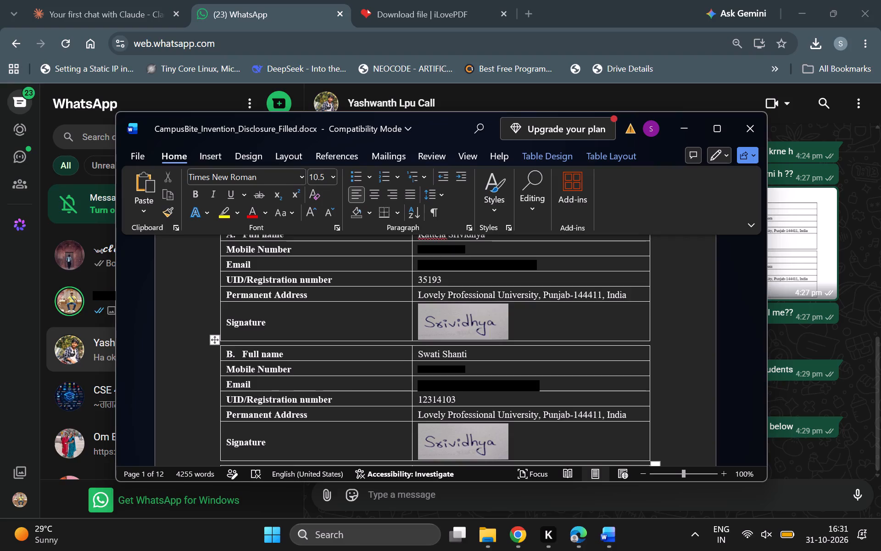
Select the signature image in inventor B's table and open the Change Picture file browser for this device.
scroll(545, 439, down, 1)
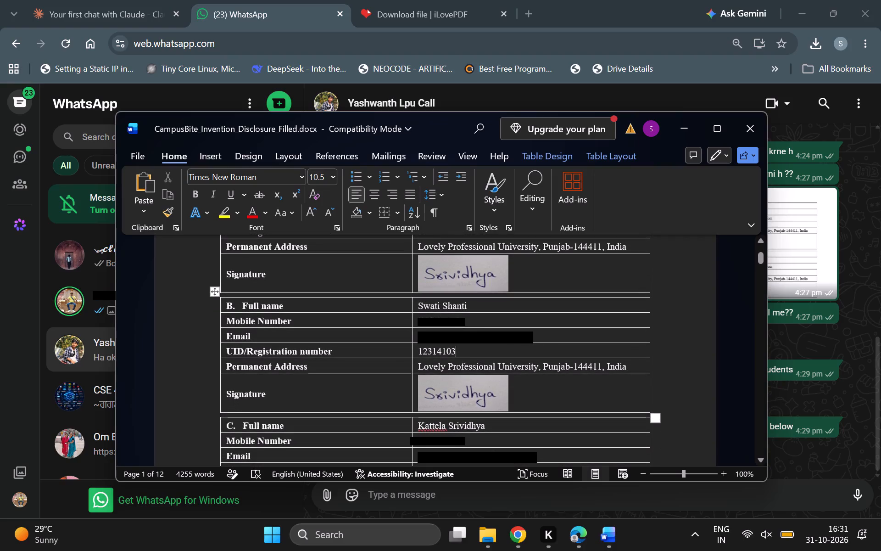
click(544, 403)
key(BackSpace)
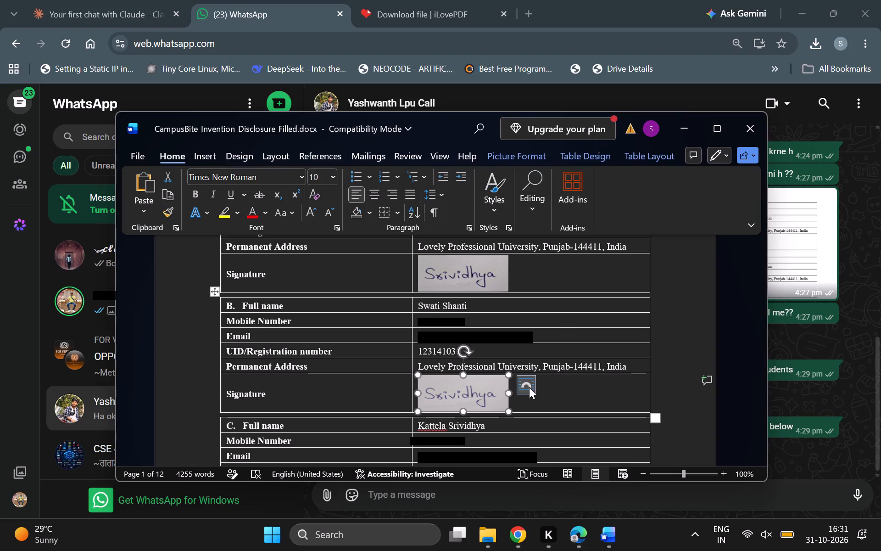
click(528, 387)
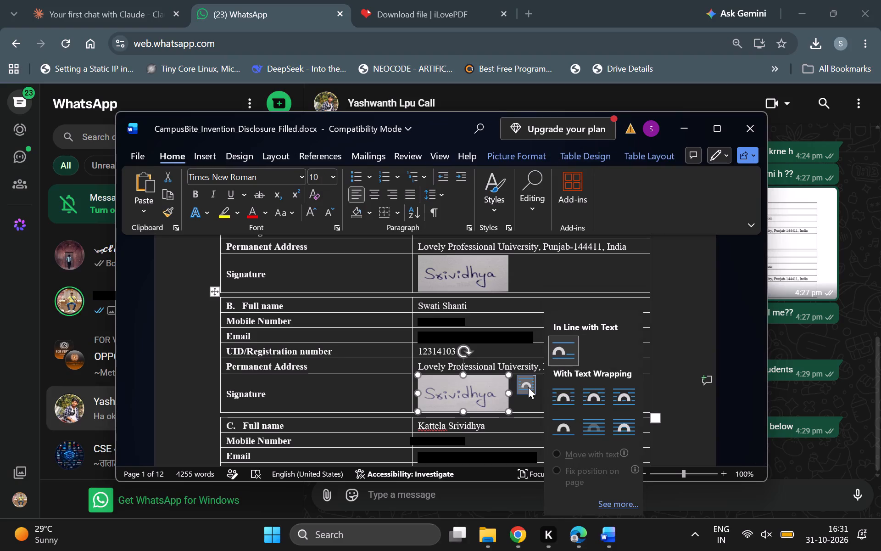
right_click(484, 394)
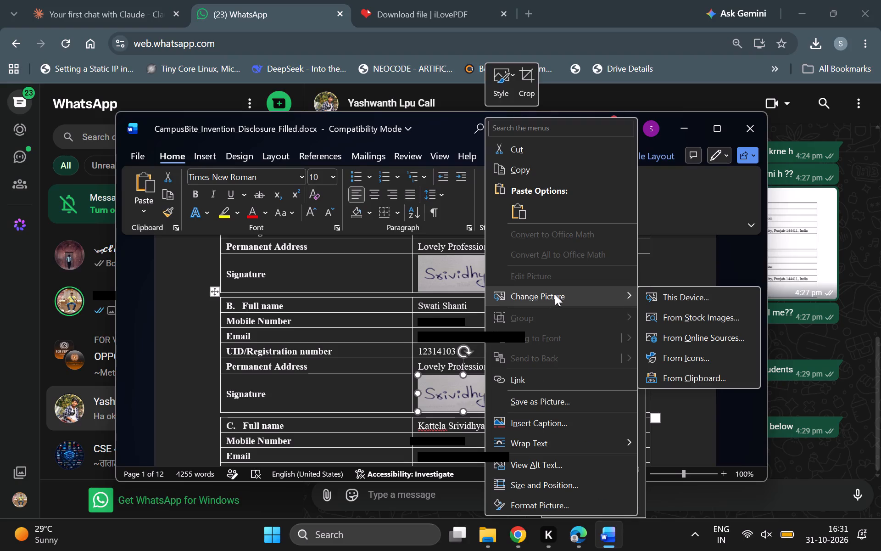
click(651, 299)
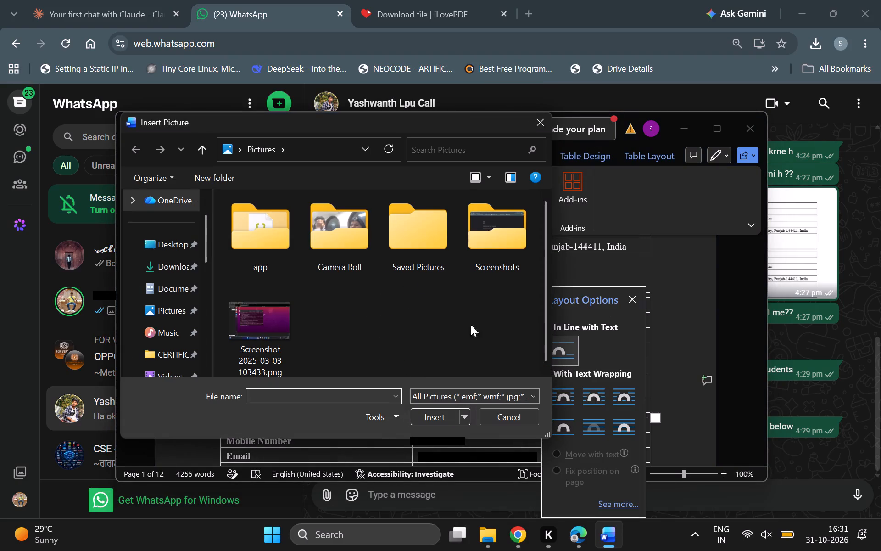
Look through the Saved Pictures and Screenshots folders for a replacement signature image, returning to the Pictures folder.
scroll(424, 315, down, 3)
scroll(424, 315, up, 1)
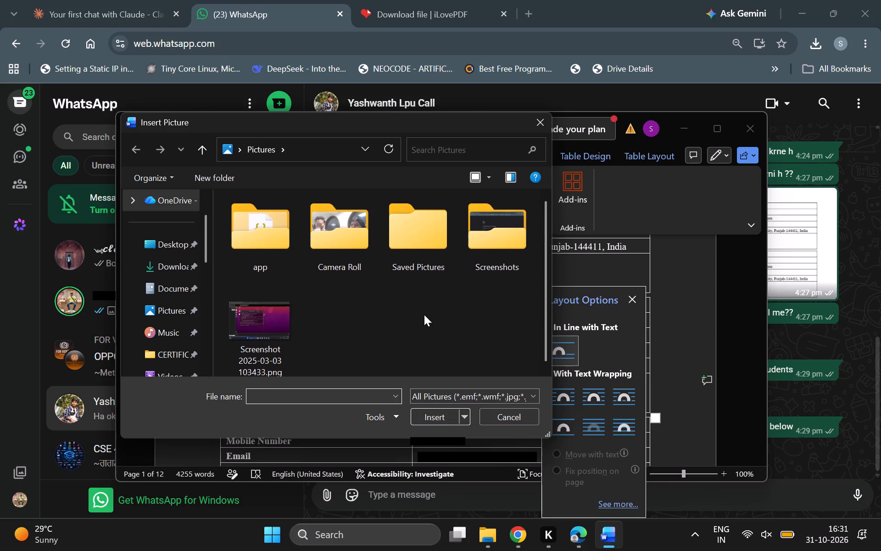
click(406, 265)
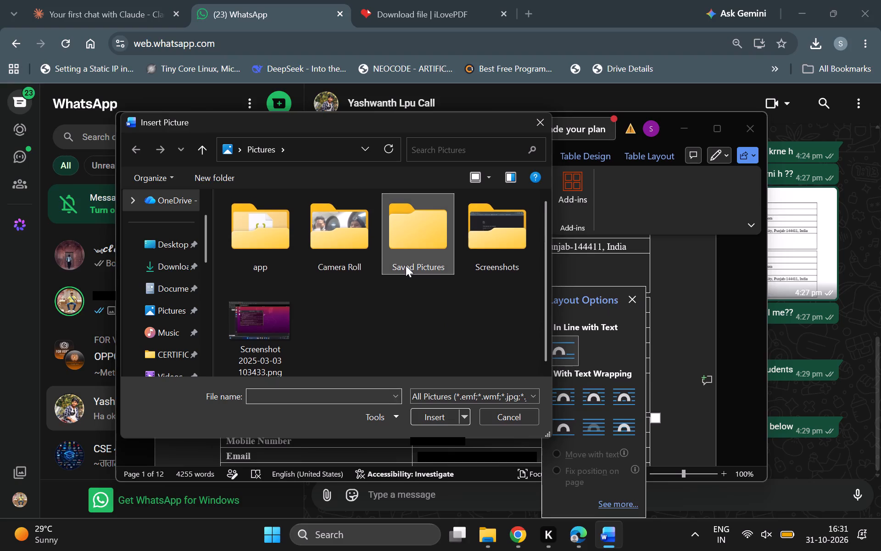
double_click(406, 265)
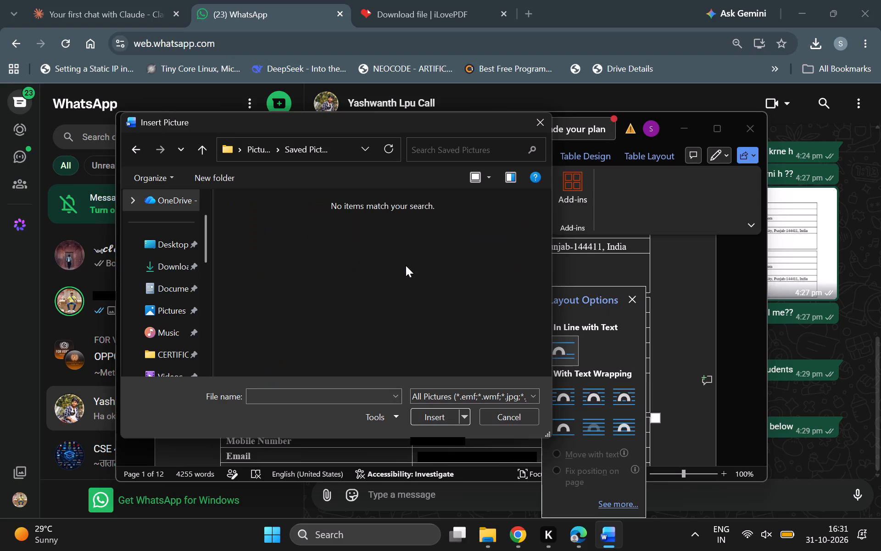
click(134, 154)
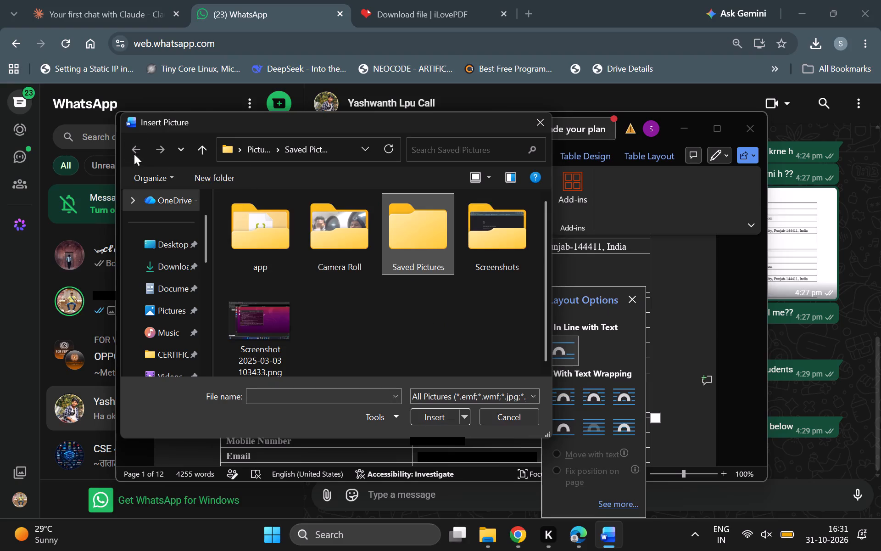
double_click(503, 236)
scroll(453, 233, down, 1)
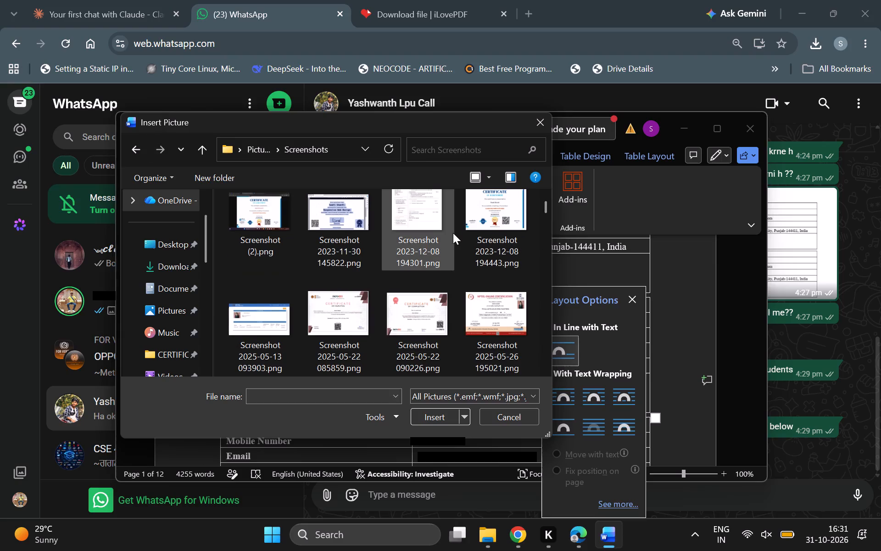
scroll(453, 233, down, 2)
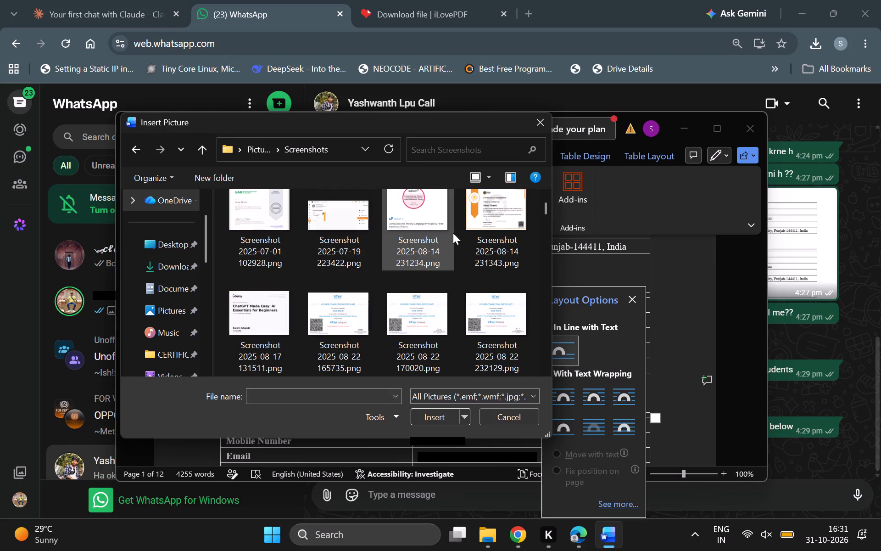
scroll(453, 233, down, 1)
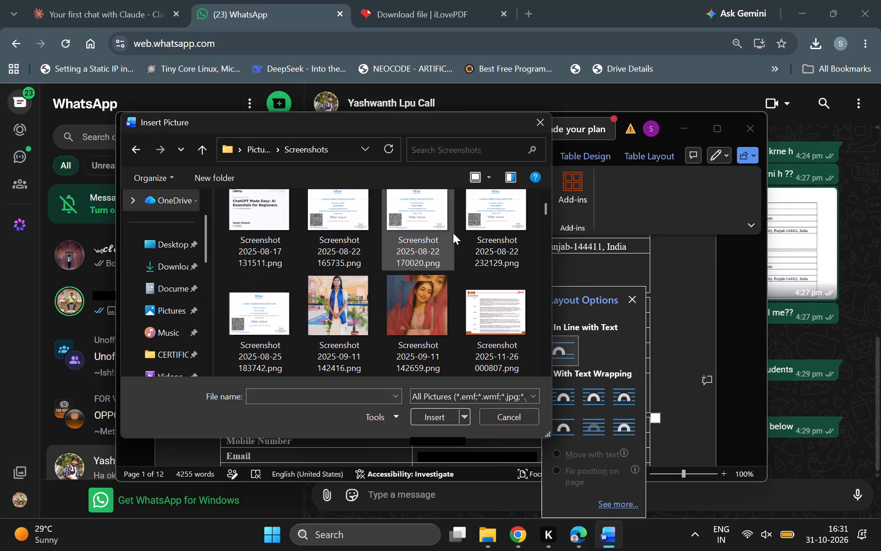
scroll(453, 233, down, 1)
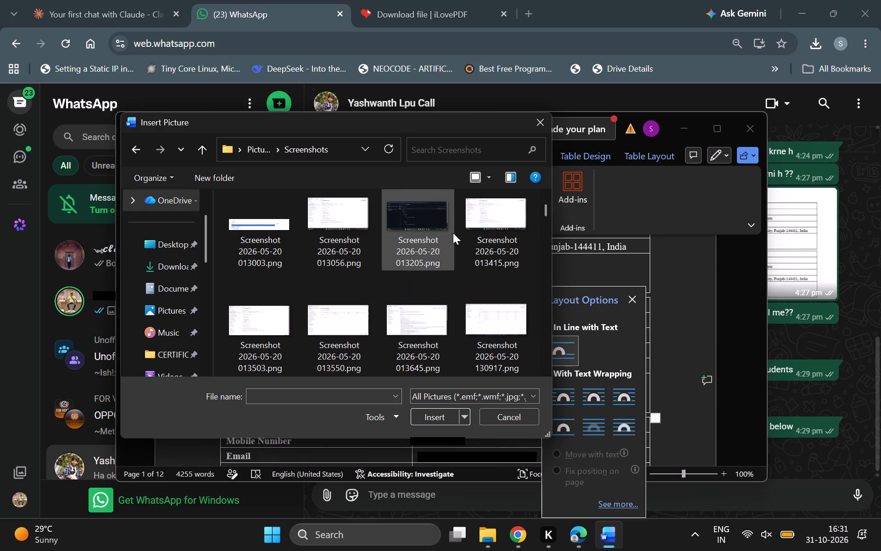
scroll(453, 233, down, 2)
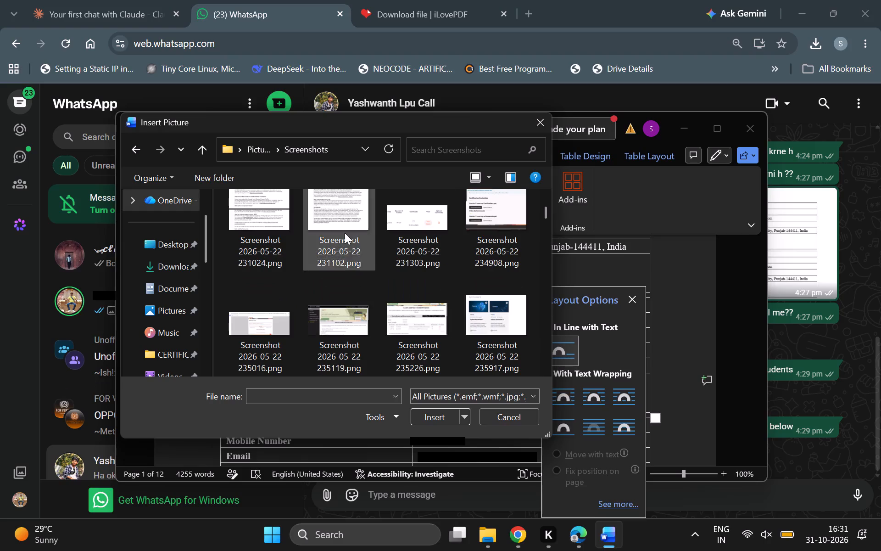
click(139, 149)
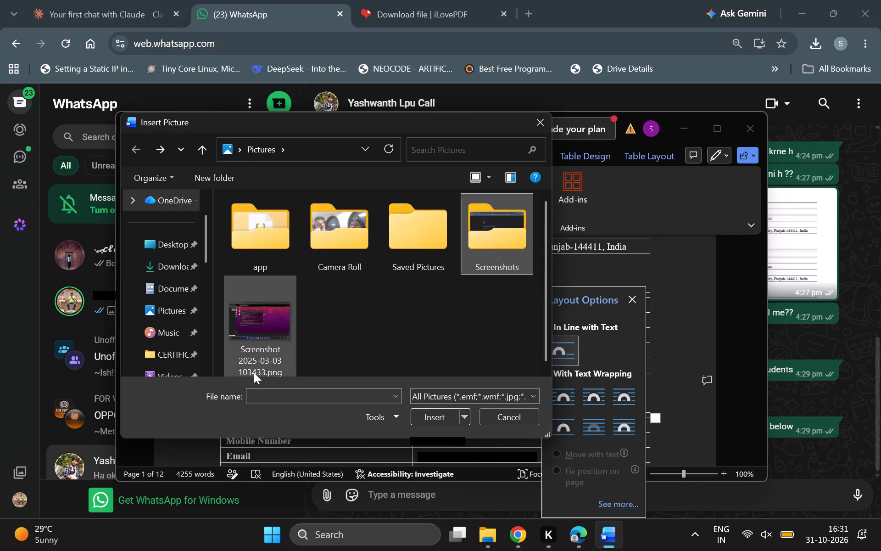
Replace inventor B's signature image with Screenshot 2025-03-03 103433.png from the Pictures folder.
double_click(254, 371)
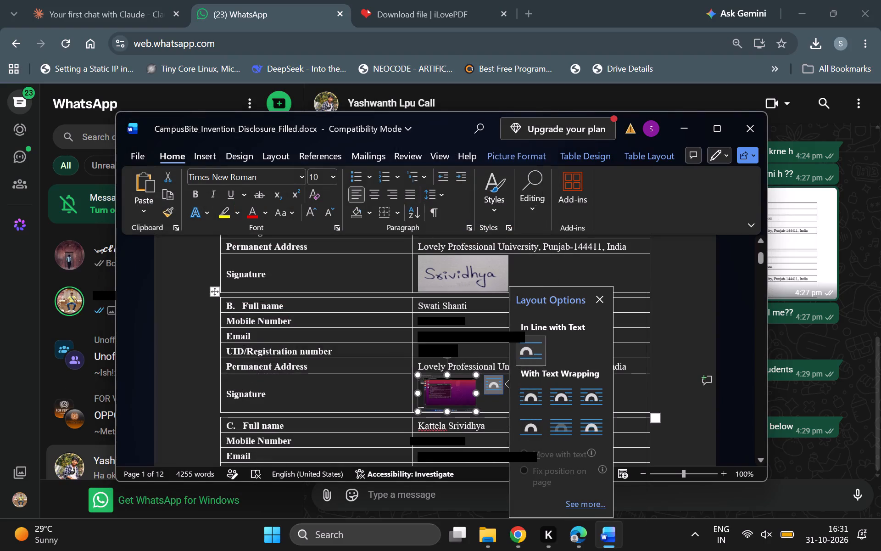
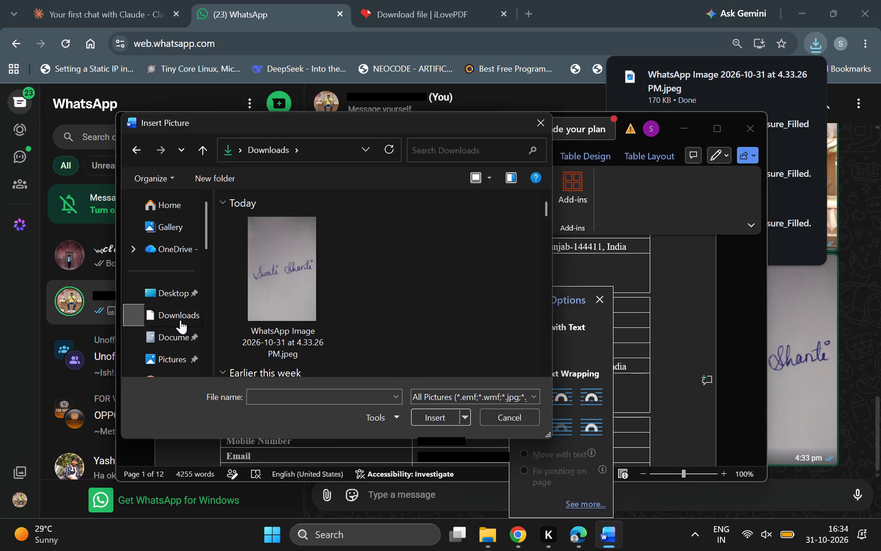
Replace inventor B's signature image with WhatsApp Image 2026-10-31 at 4.33.26 PM.jpeg from the Downloads folder.
click(284, 303)
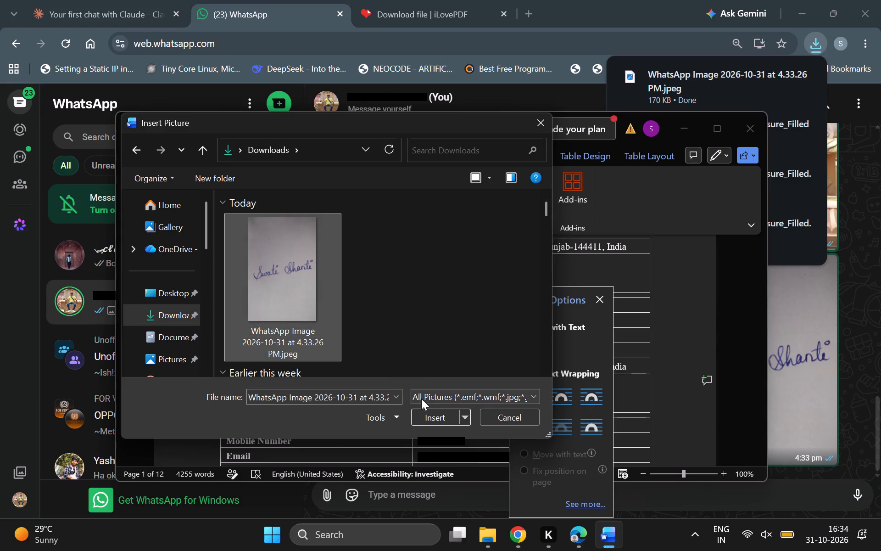
click(431, 416)
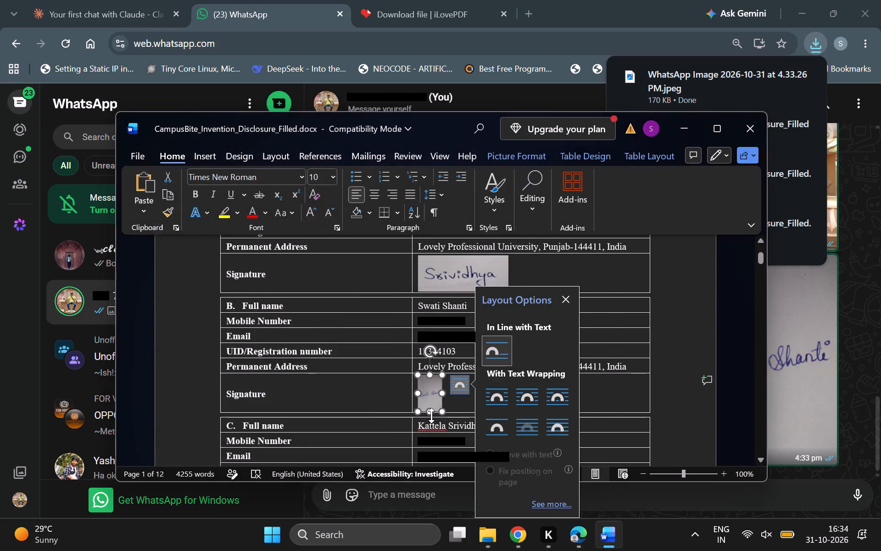
Stretch inventor B's signature image to roughly the width of inventor A's signature and make it slightly taller.
drag(442, 393, 543, 387)
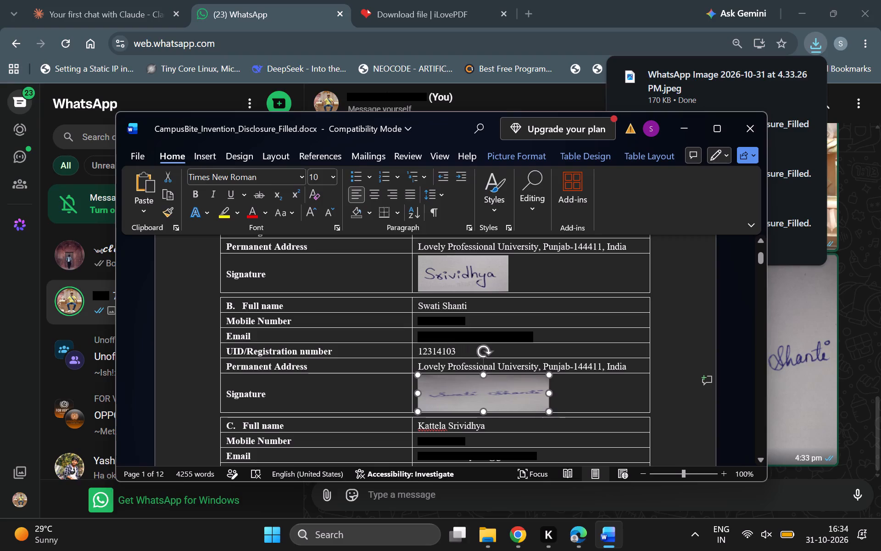
drag(543, 387, 539, 388)
drag(417, 393, 441, 397)
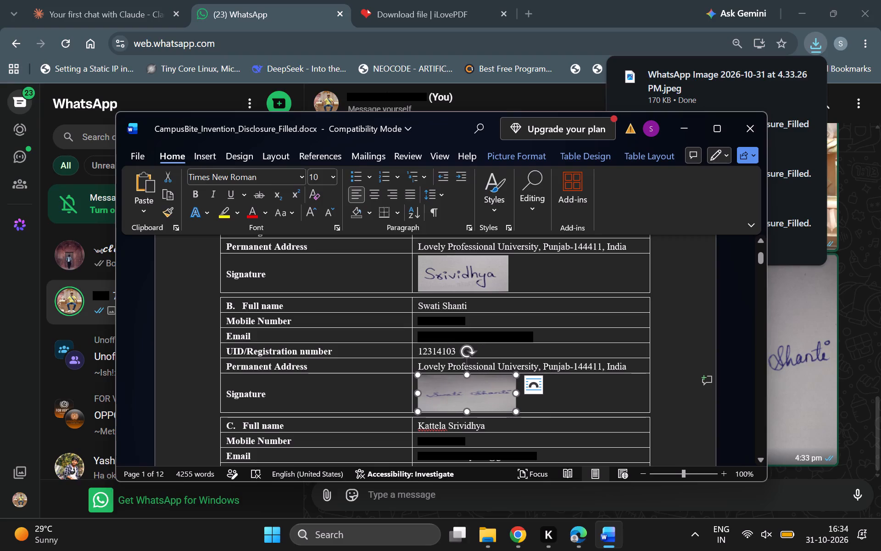
drag(468, 413, 470, 426)
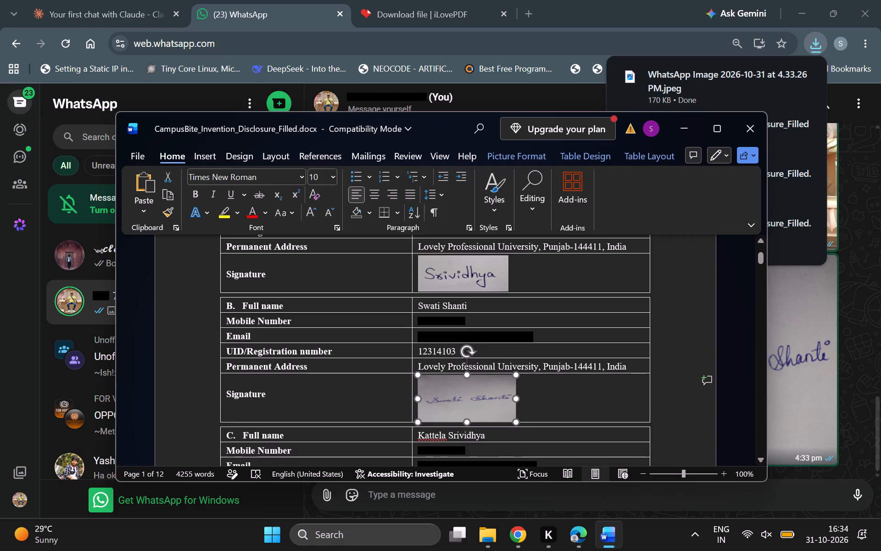
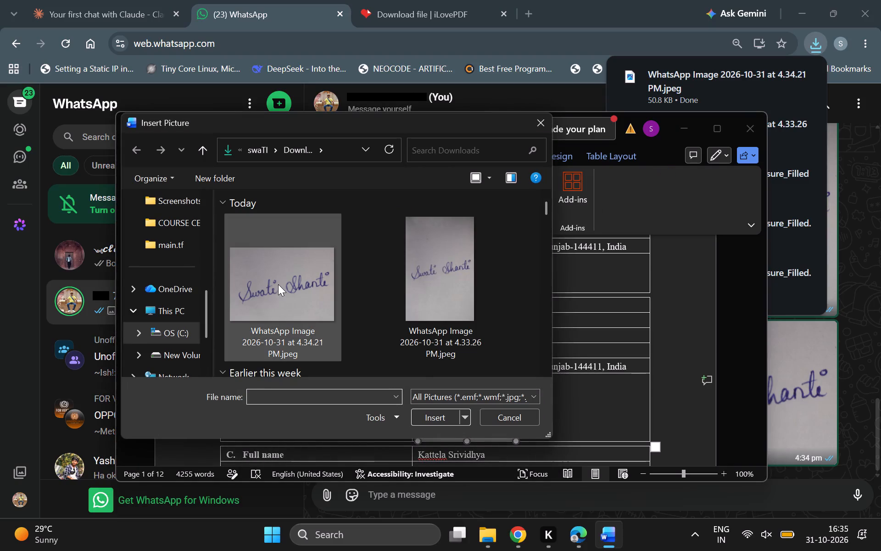
Replace inventor B's signature image with WhatsApp Image 2026-10-31 at 4.34.21 PM.jpeg from the Downloads folder.
click(278, 284)
click(429, 421)
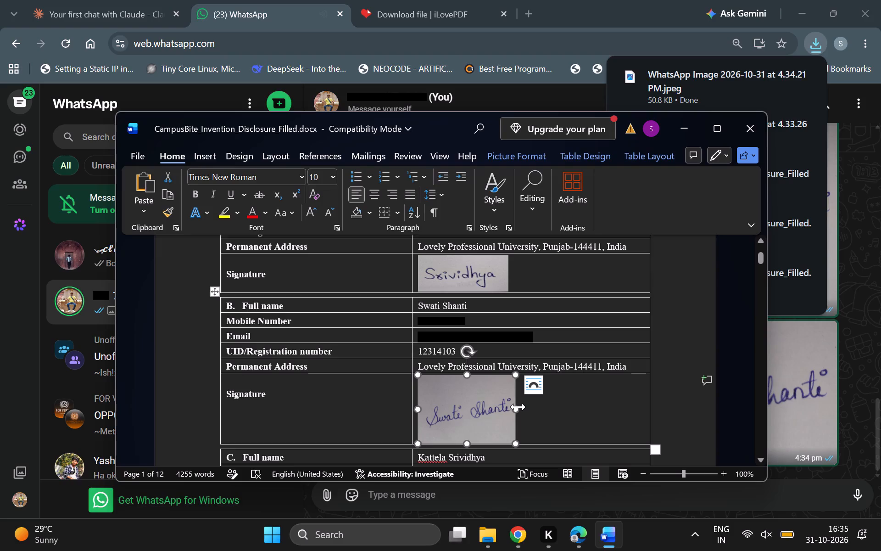
Widen inventor B's signature image slightly within its table cell, keeping its height.
drag(519, 409, 514, 409)
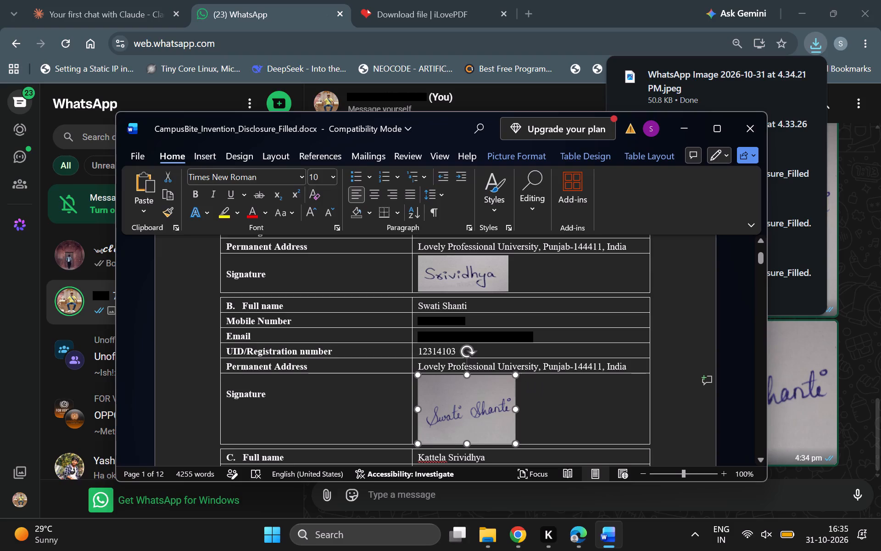
drag(514, 409, 528, 410)
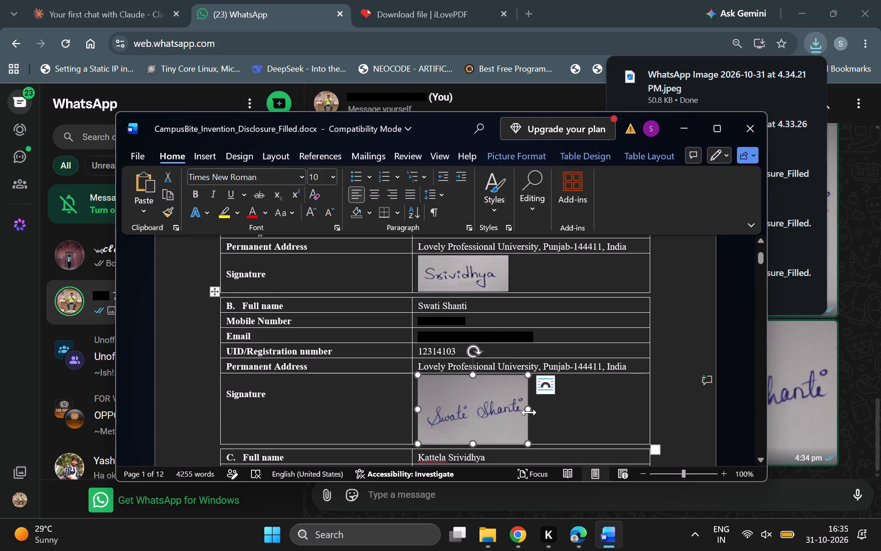
Review the inventor tables from A onward, checking names, registration numbers and signatures, and continue into the invention description.
scroll(529, 412, down, 1)
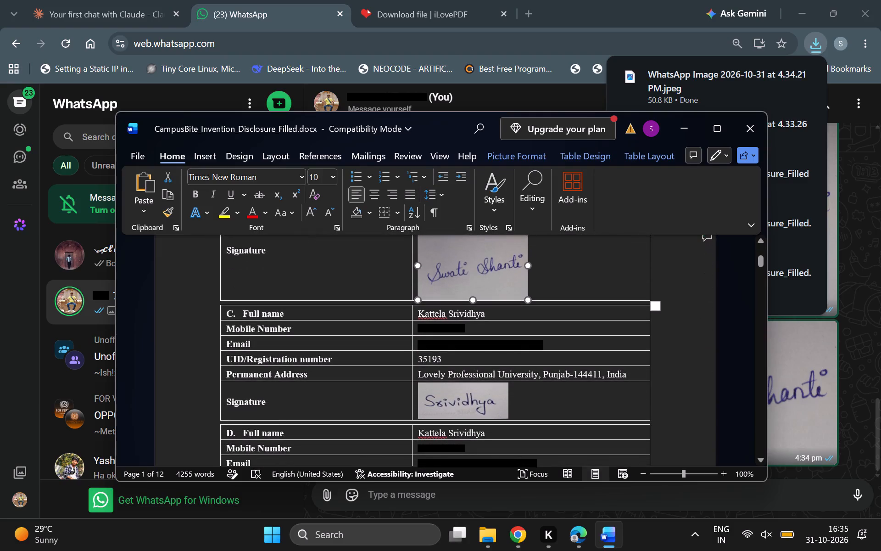
scroll(529, 412, up, 1)
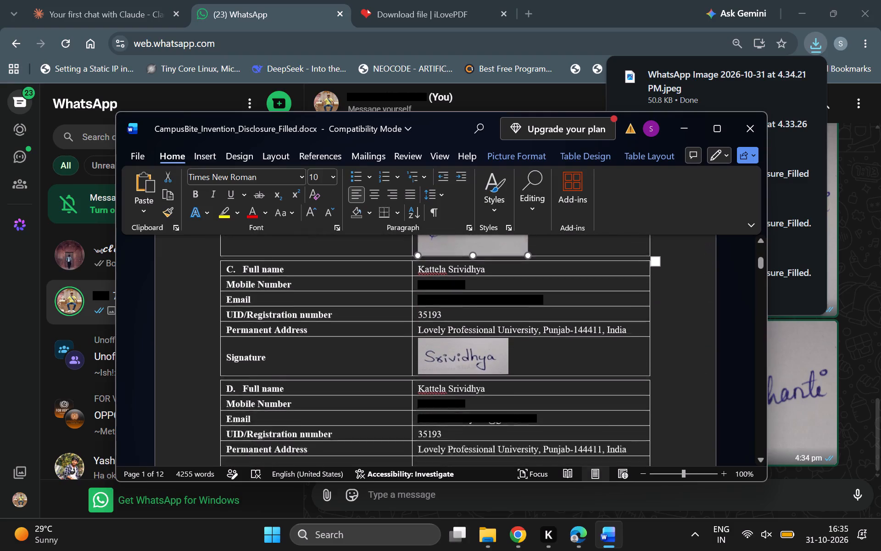
scroll(529, 412, up, 1)
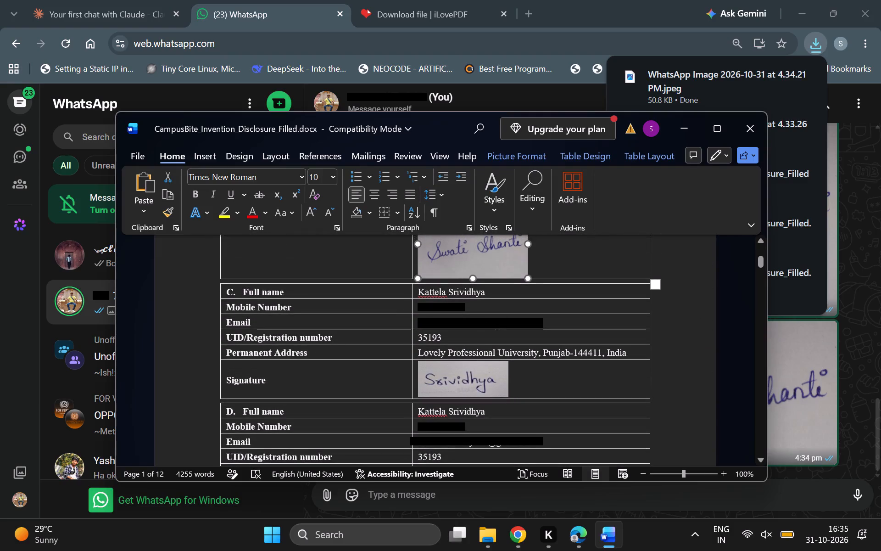
scroll(529, 412, up, 2)
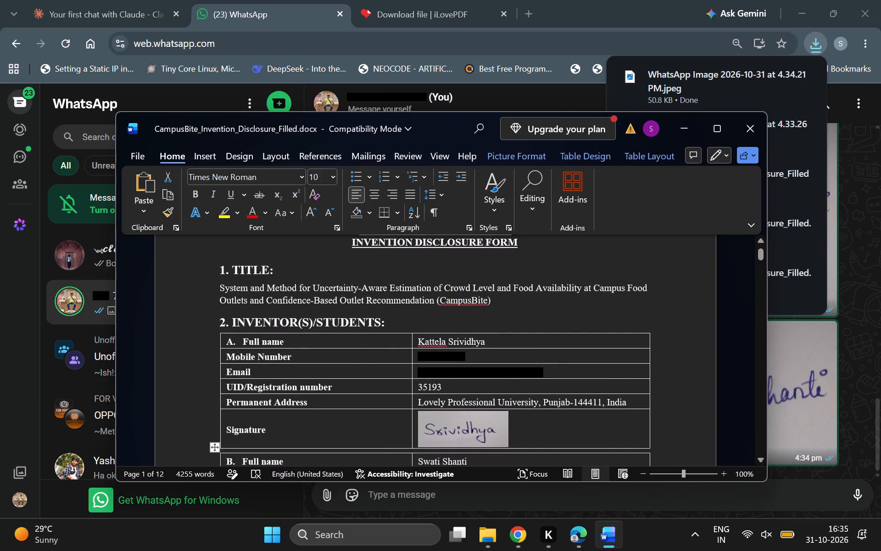
scroll(529, 412, down, 2)
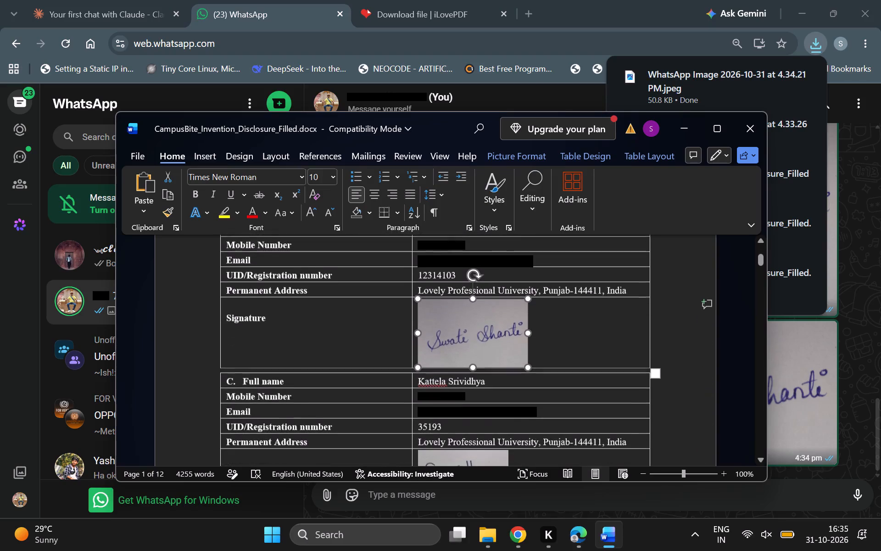
scroll(529, 412, down, 4)
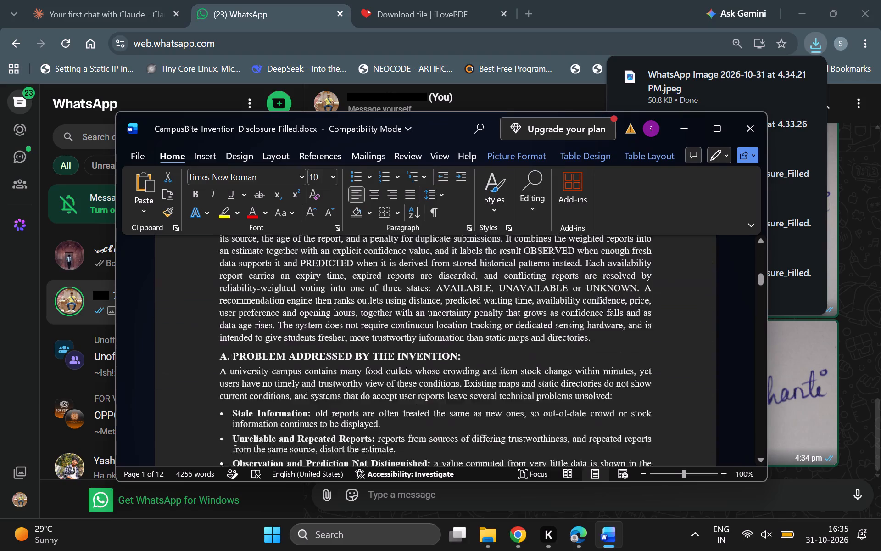
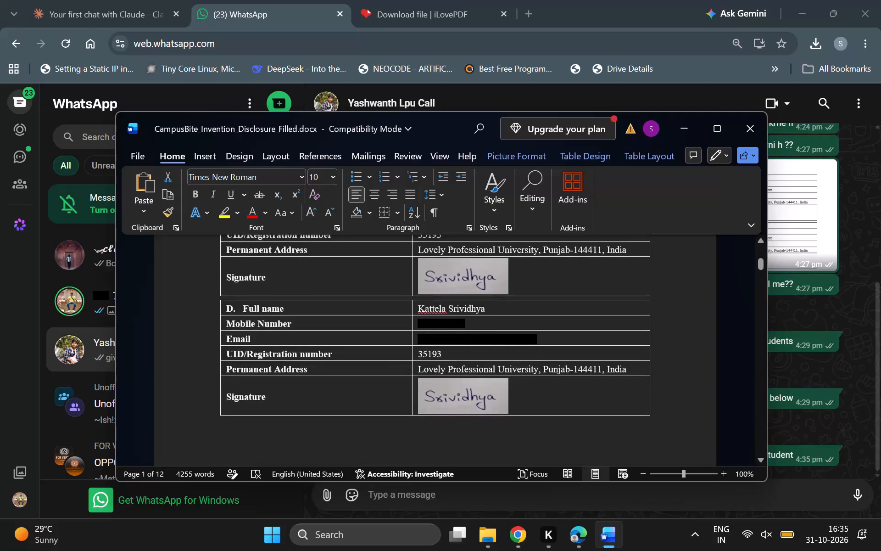
Capture a rectangular screen snip of inventor D's table, from the Full name row through the Signature row.
key(Print)
drag(216, 296, 641, 425)
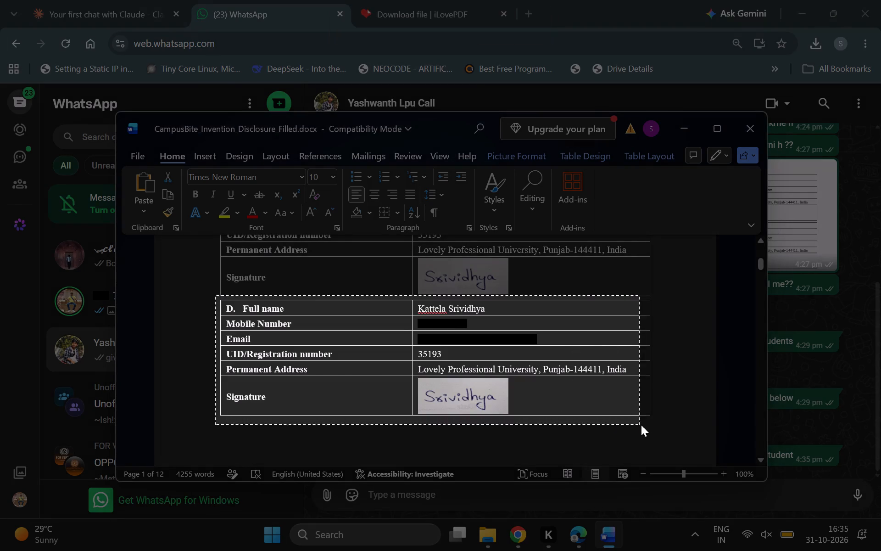
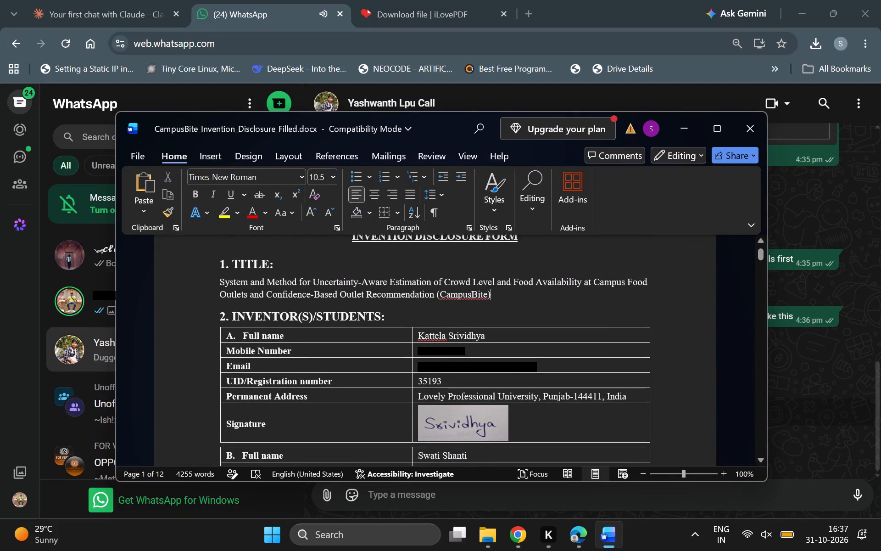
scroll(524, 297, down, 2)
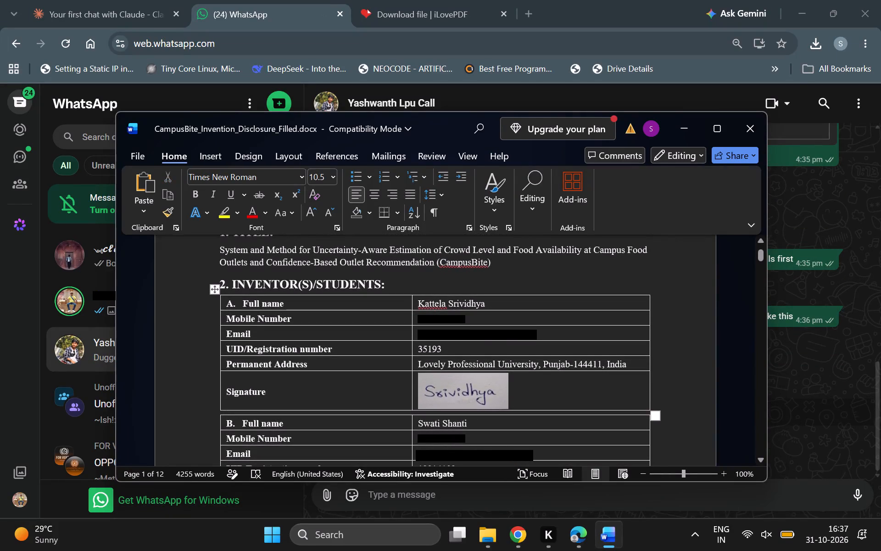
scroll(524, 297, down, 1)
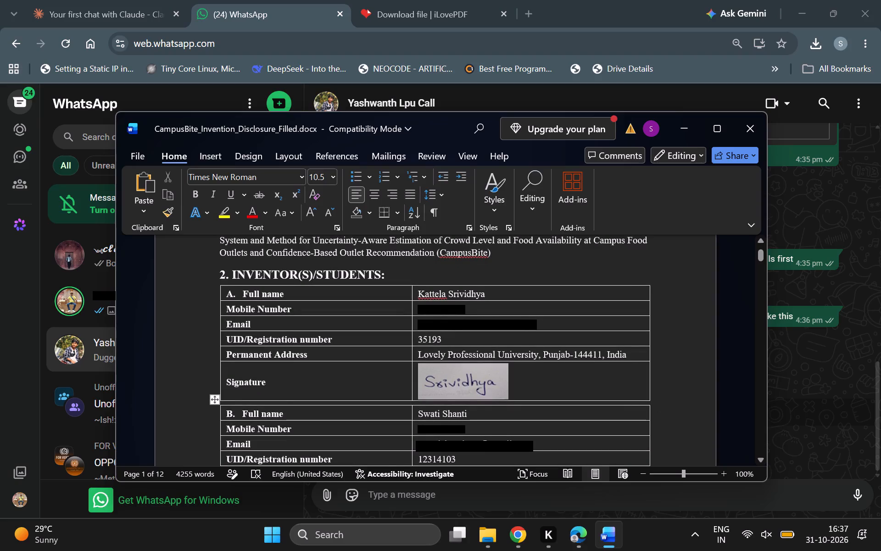
Replace the first letter of the email address in inventor B's table with a lowercase s.
click(423, 446)
key(BackSpace)
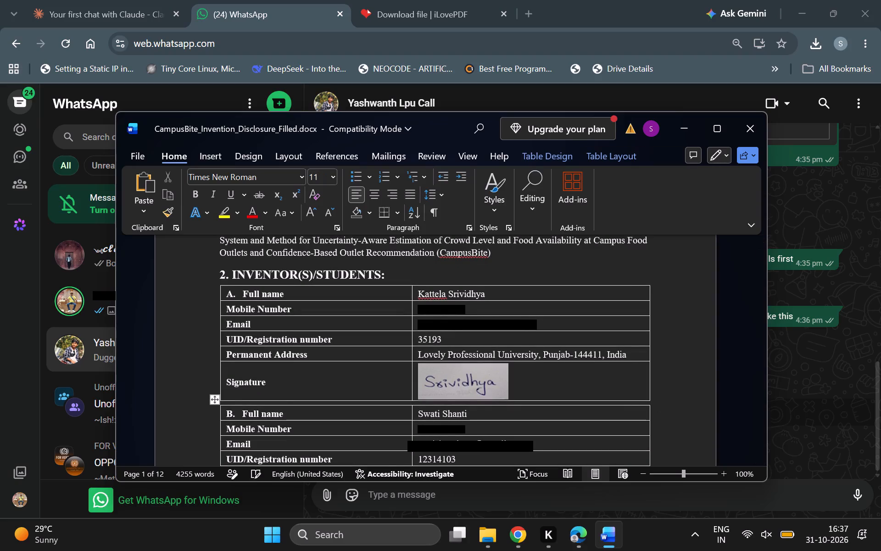
key(s)
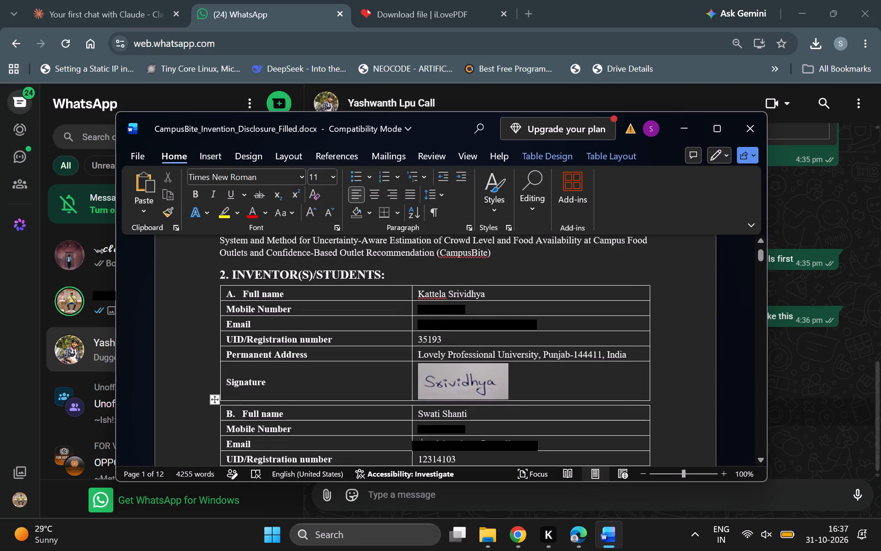
Delete the existing entry from the Full name field in inventor C's table.
scroll(484, 446, down, 3)
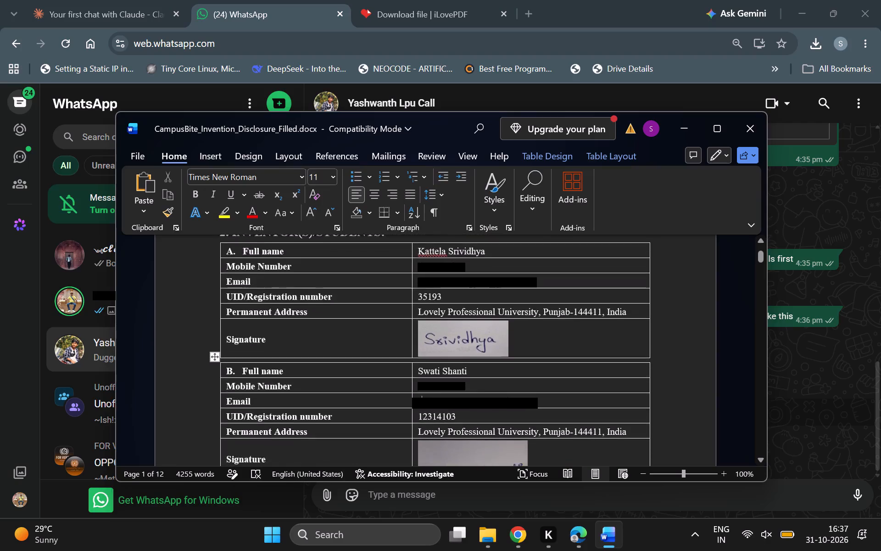
scroll(484, 446, down, 1)
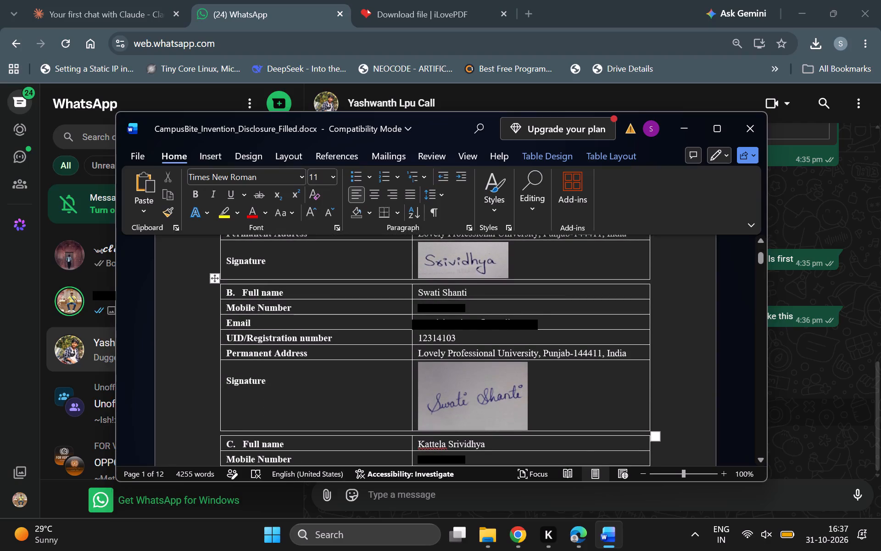
click(486, 443)
key(BackSpace)
key(BackSpace)
key(BackSpace)
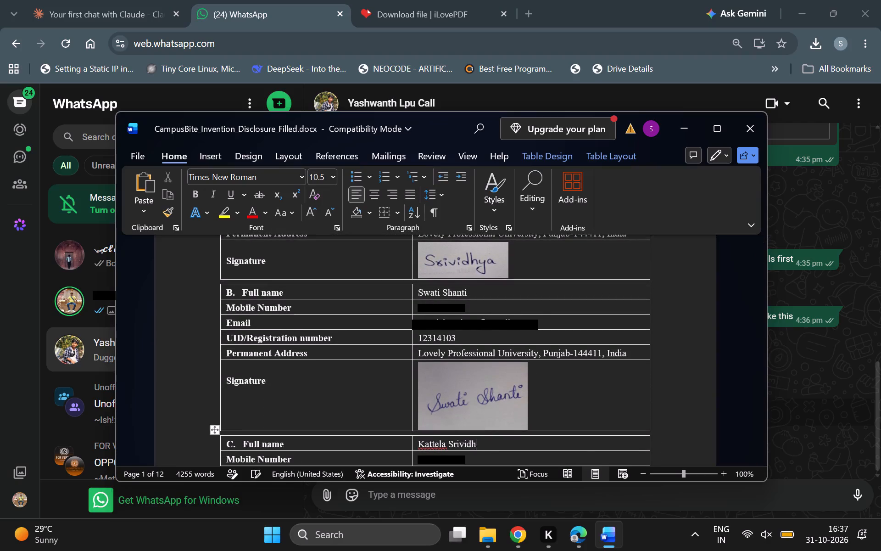
key(BackSpace)
key(BackSpace)
key(BackSpace)
key(BackSpace)
key(BackSpace)
key(BackSpace)
key(BackSpace)
key(BackSpace)
key(BackSpace)
key(BackSpace)
key(BackSpace)
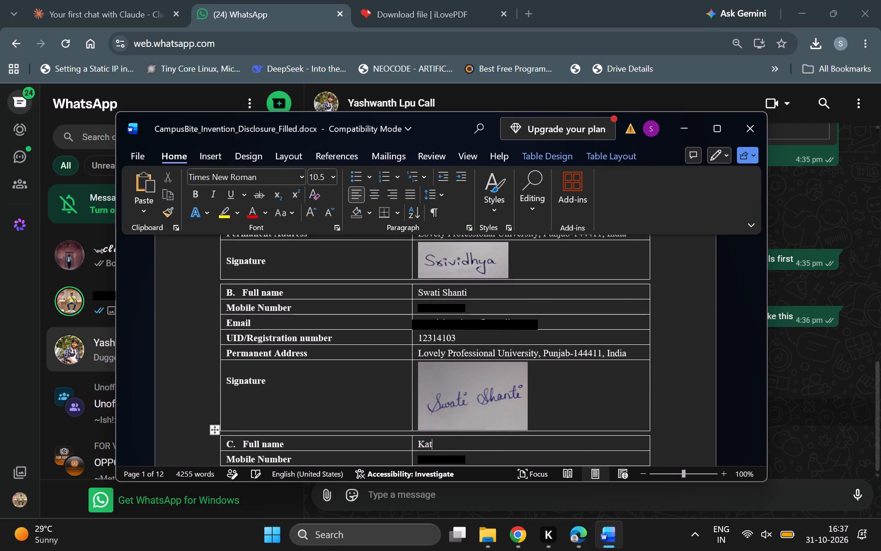
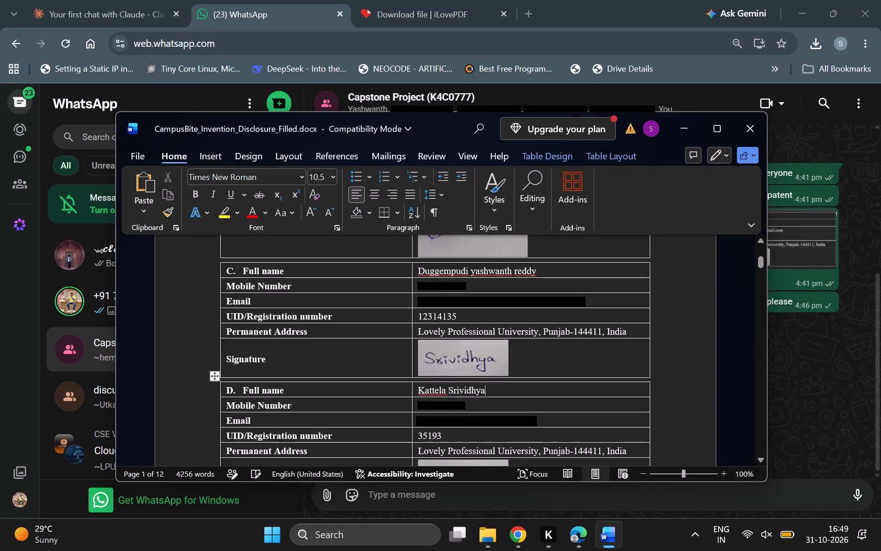
Delete the existing entry from the Full name field in inventor D's table.
drag(496, 388, 466, 388)
drag(466, 388, 421, 389)
key(BackSpace)
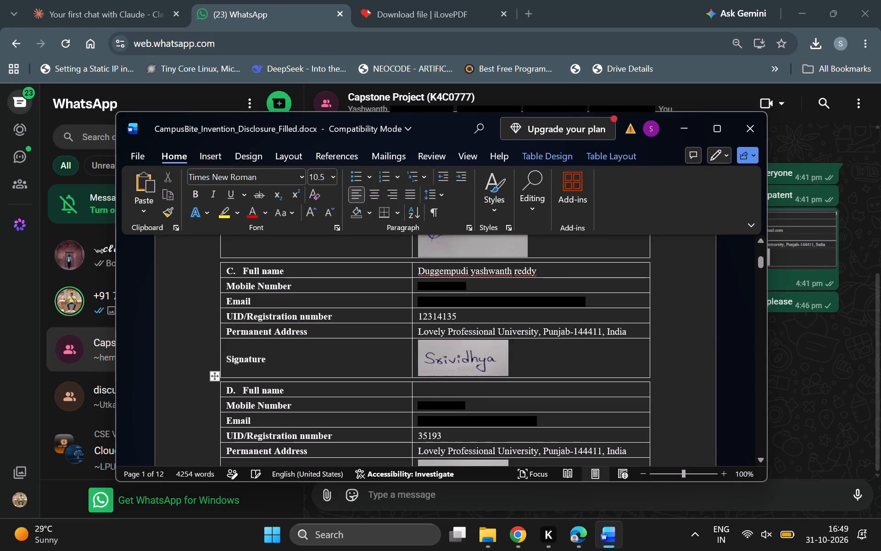
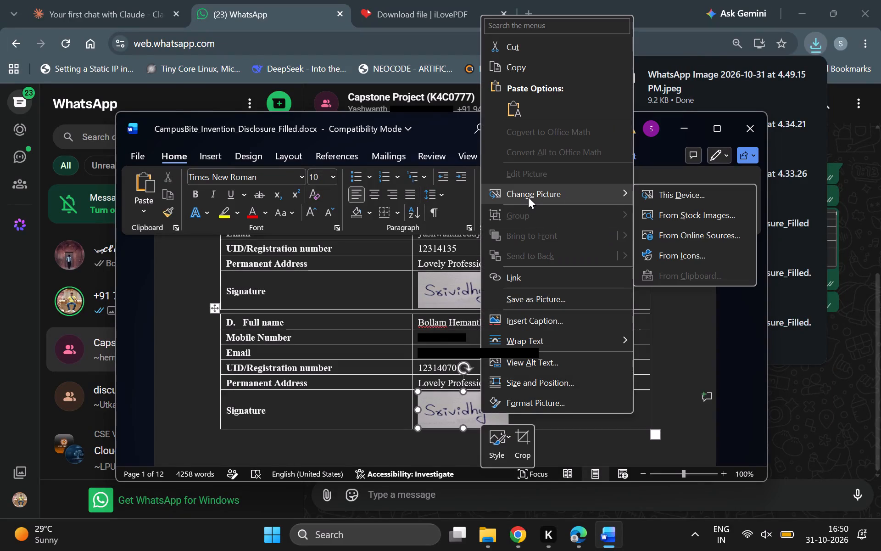
Replace the signature picture in inventor D's table with the downloaded image WhatsApp Image 2026-10-31 at 4.49.15 PM.jpeg.
click(680, 202)
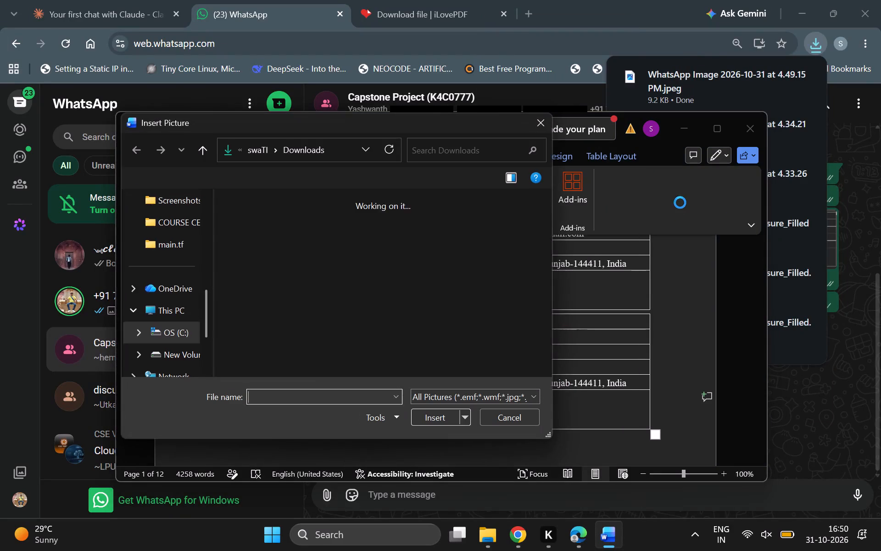
click(314, 288)
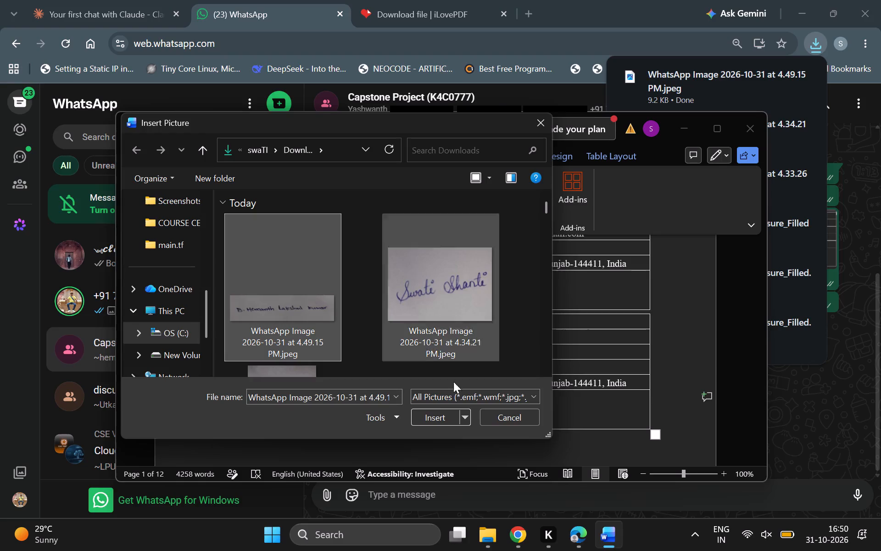
click(429, 413)
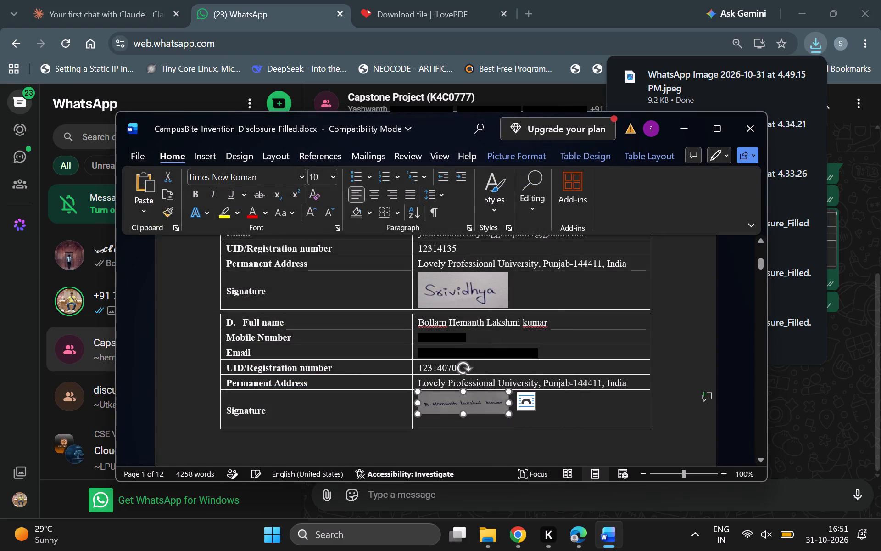
Stretch inventor D's new signature picture taller and wider in its Signature cell so the handwriting is legible.
drag(465, 416, 467, 429)
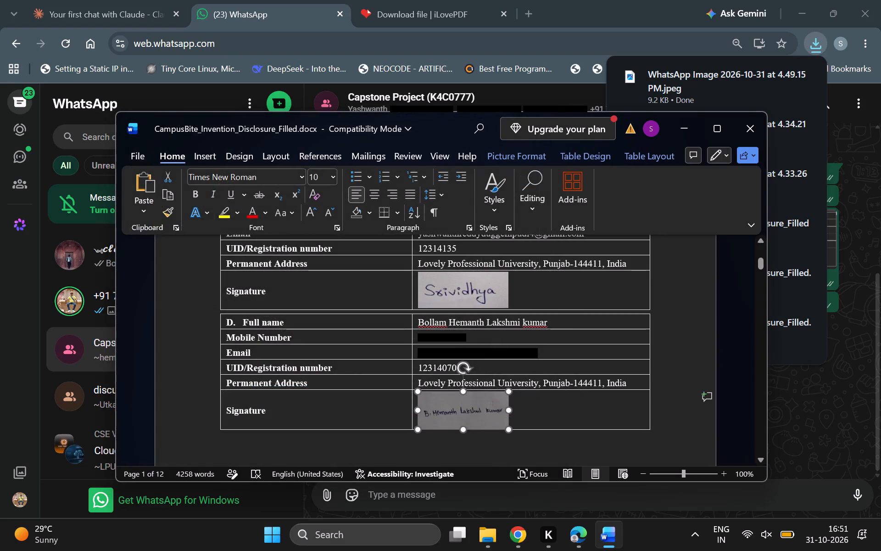
drag(467, 429, 467, 428)
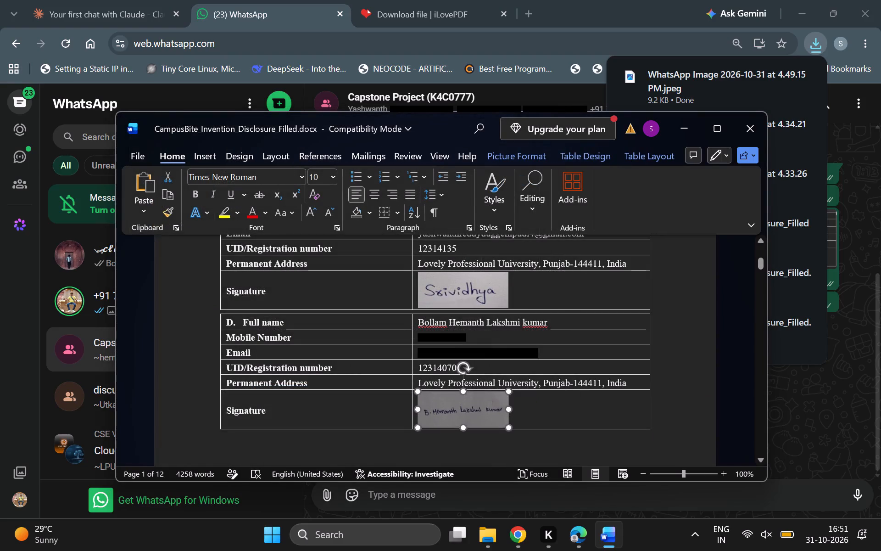
drag(467, 428, 467, 428)
drag(508, 409, 534, 409)
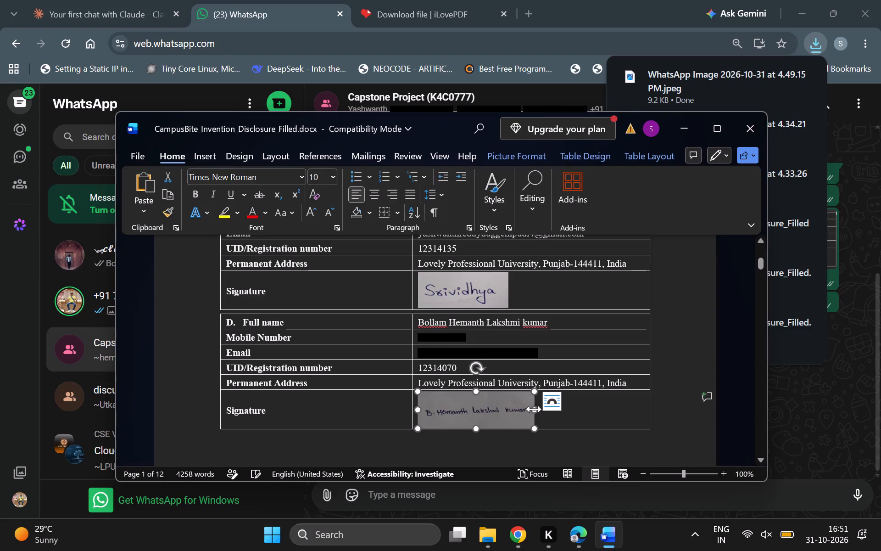
click(539, 443)
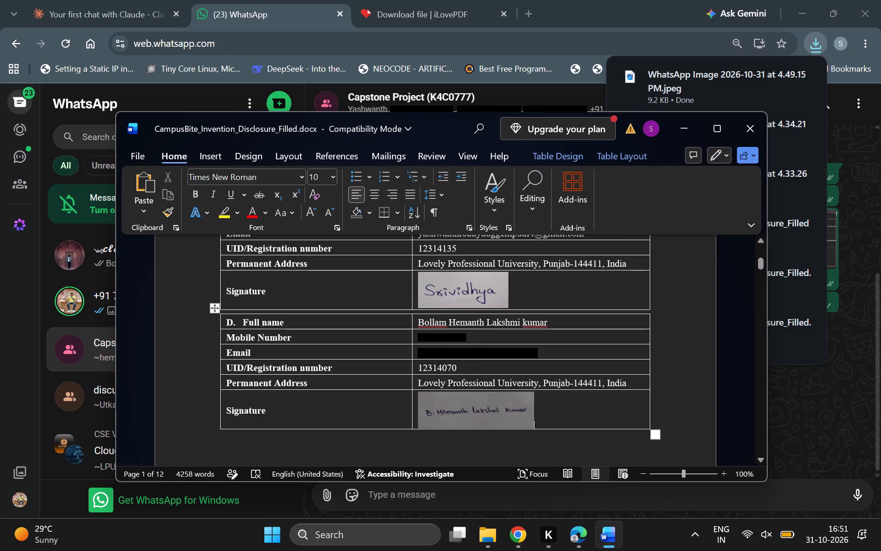
click(508, 418)
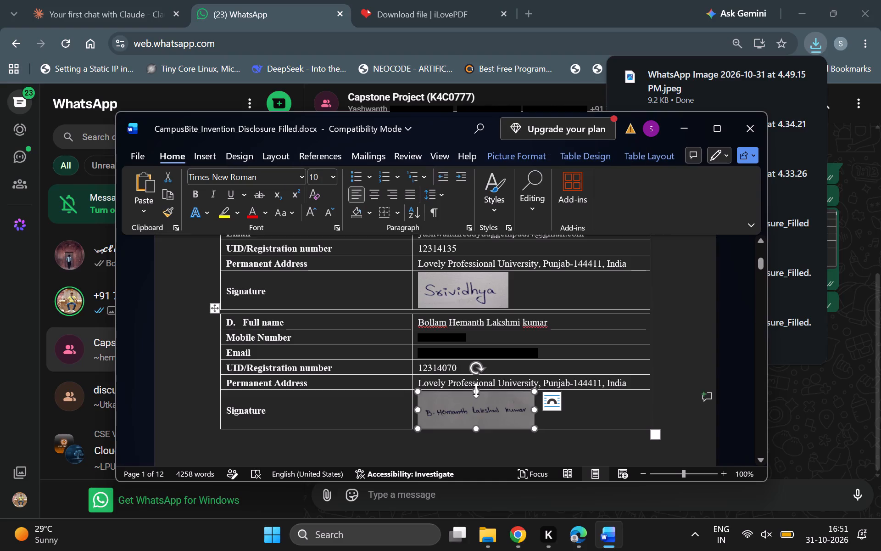
click(476, 390)
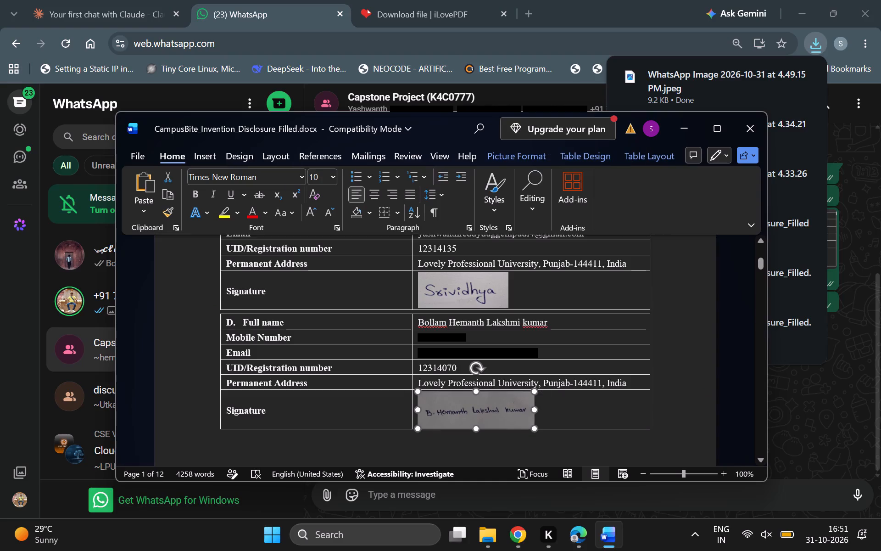
click(475, 427)
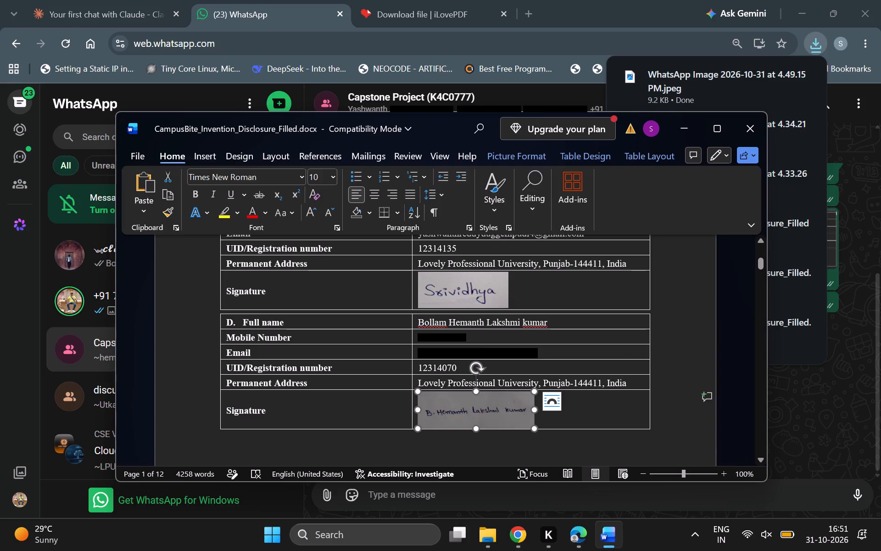
drag(476, 431, 479, 438)
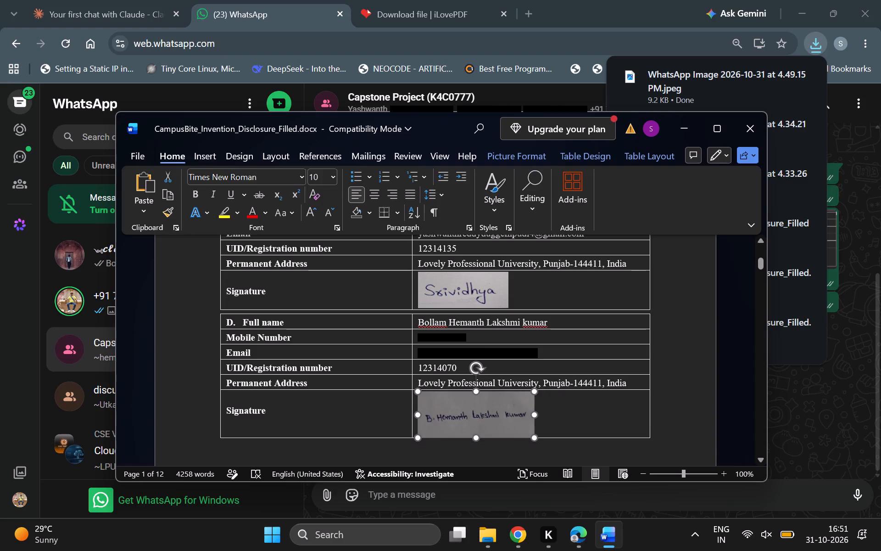
drag(479, 438, 479, 437)
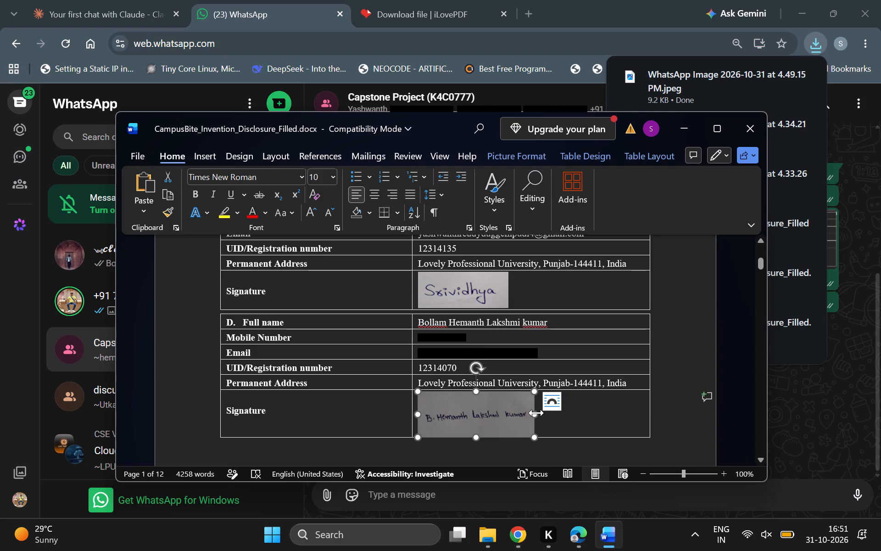
drag(536, 413, 546, 413)
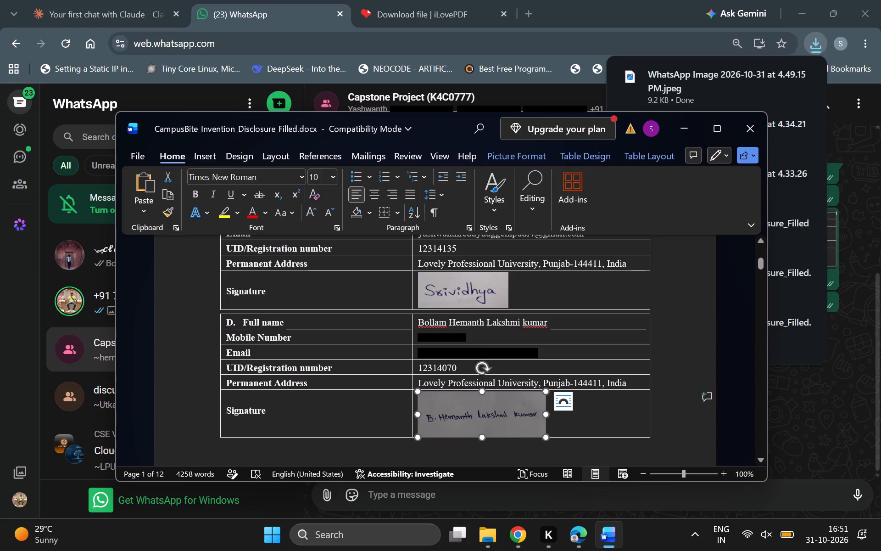
Check the signatures in the tables of the inventors listed above inventor D.
scroll(524, 396, up, 2)
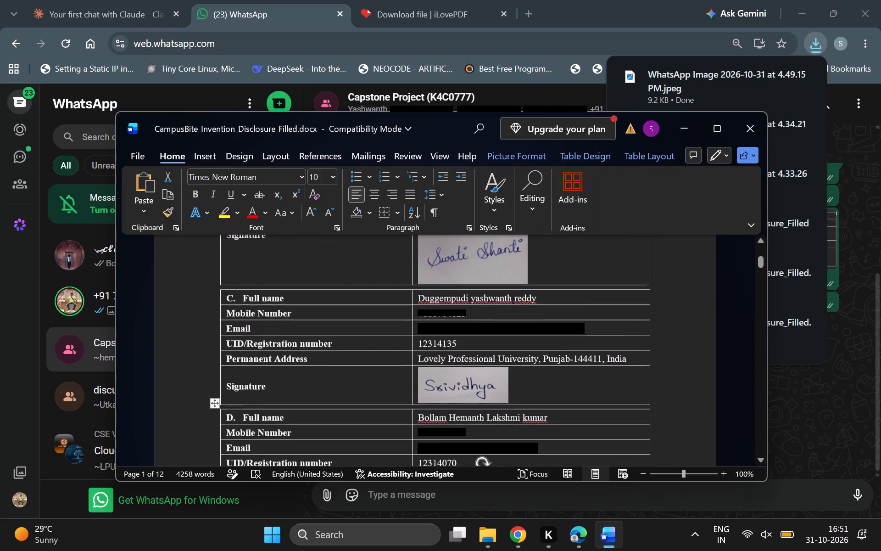
scroll(524, 396, up, 3)
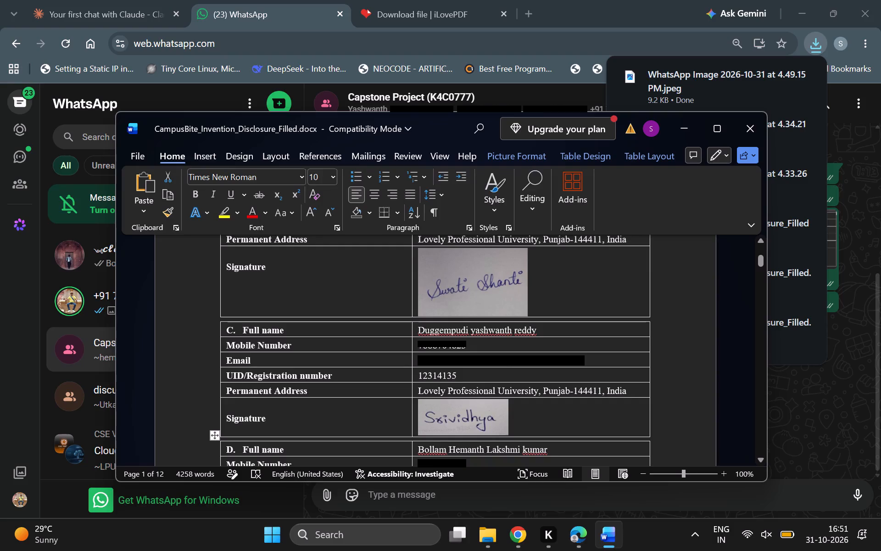
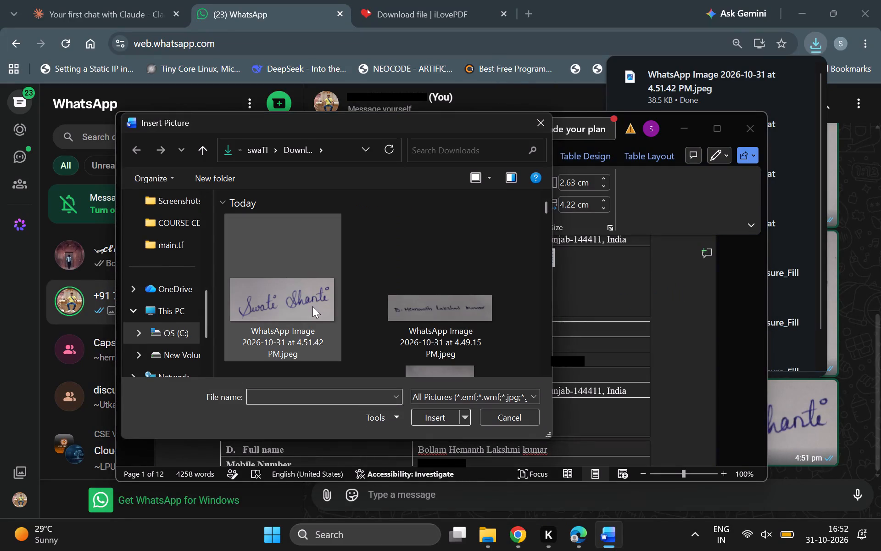
Replace inventor B's signature picture with the downloaded image WhatsApp Image 2026-10-31 at 4.51.42 PM.jpeg.
click(312, 306)
click(438, 417)
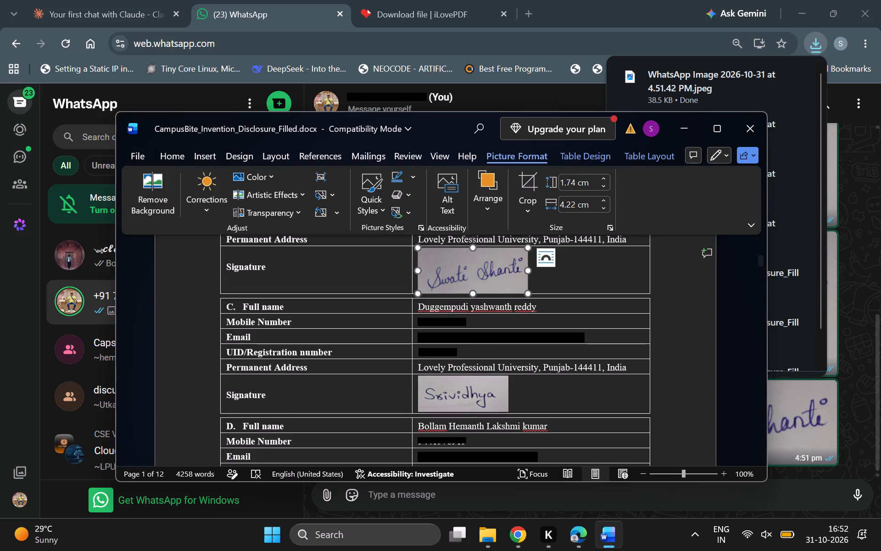
Shorten inventor B's new signature picture in its Signature cell to about the height of inventor C's signature, keeping its width.
scroll(438, 417, up, 1)
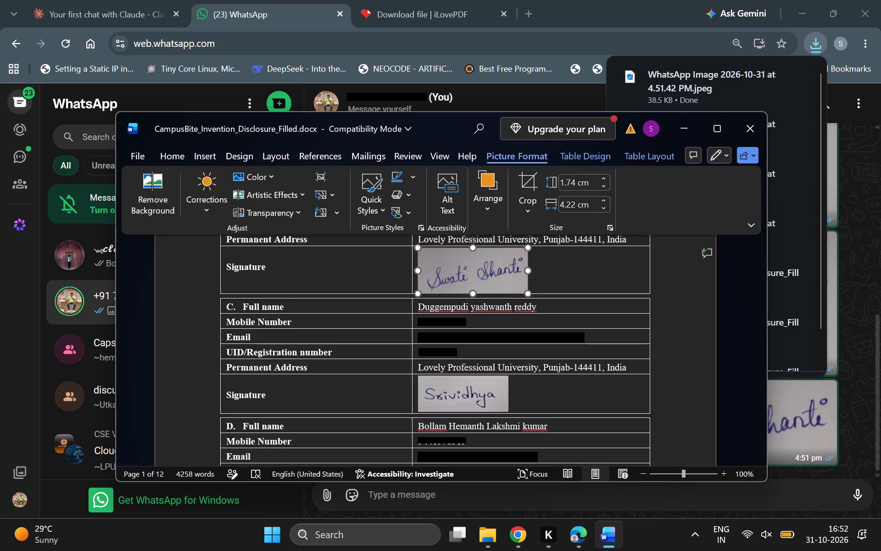
scroll(438, 417, up, 2)
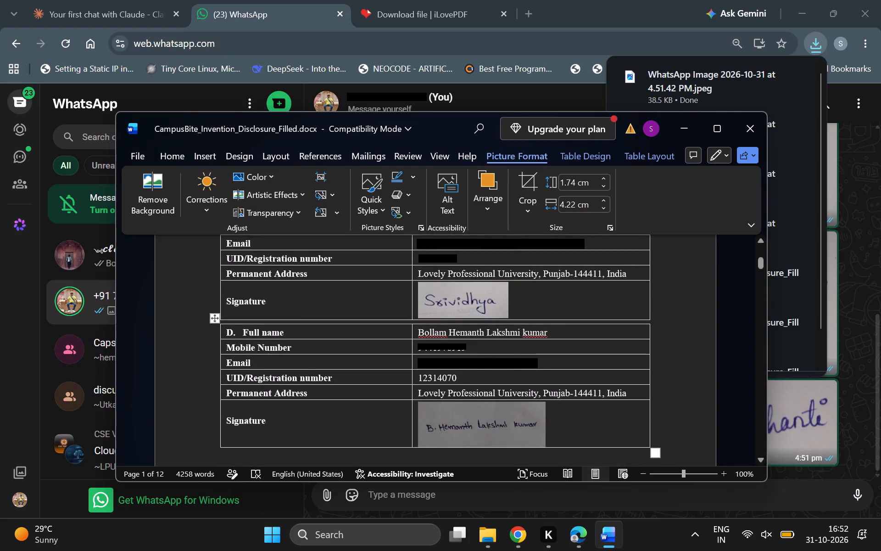
scroll(438, 417, up, 1)
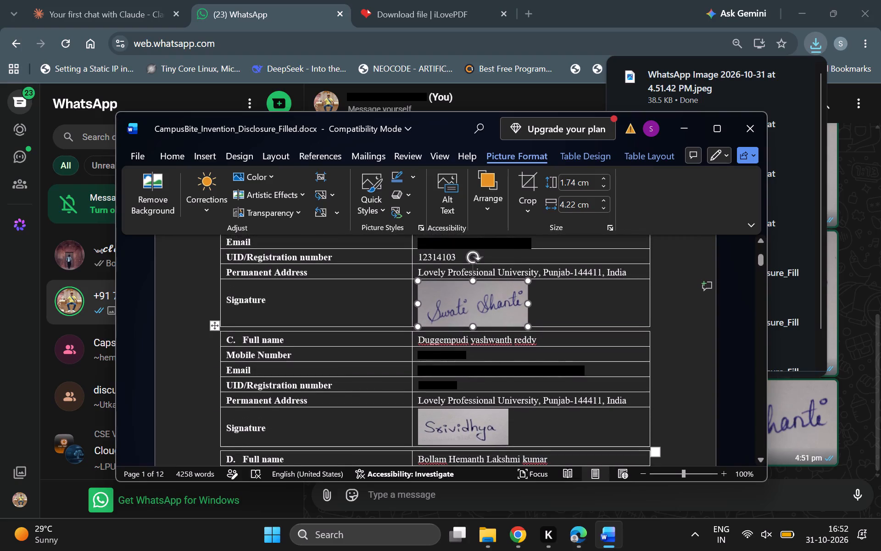
click(472, 324)
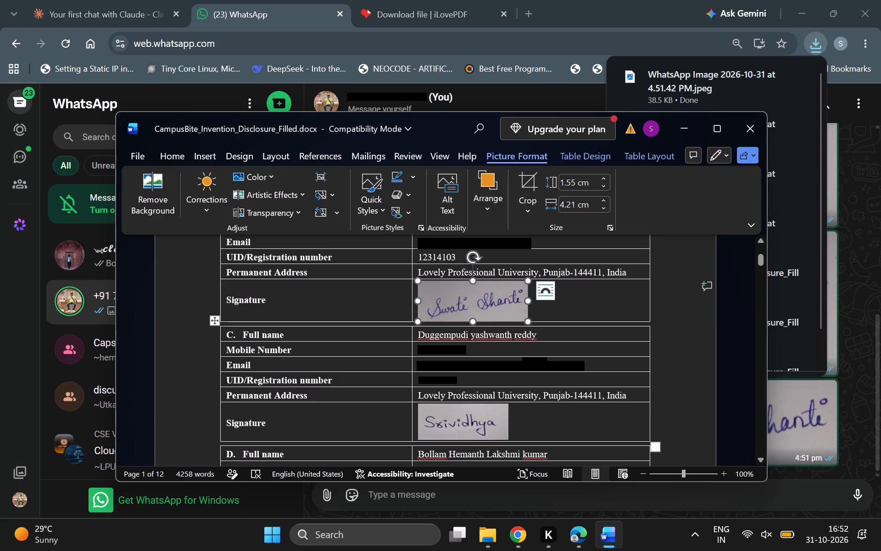
click(682, 405)
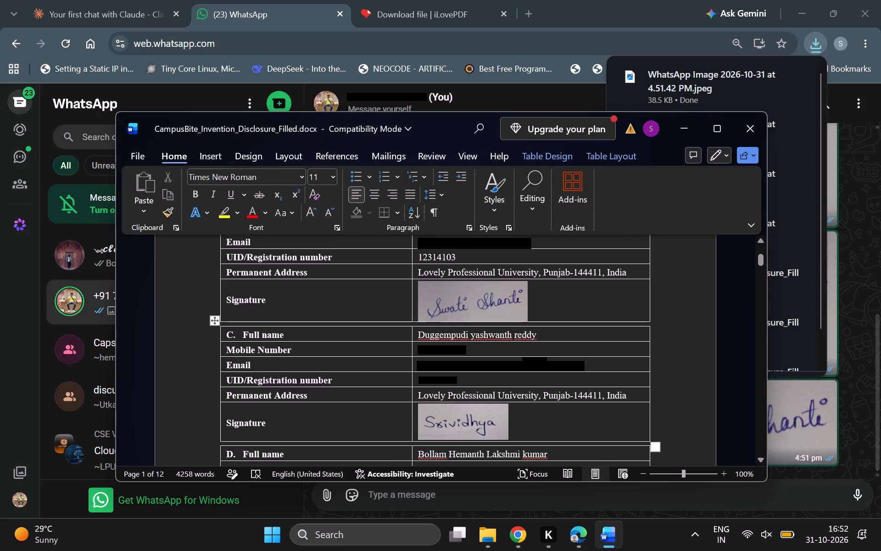
click(506, 320)
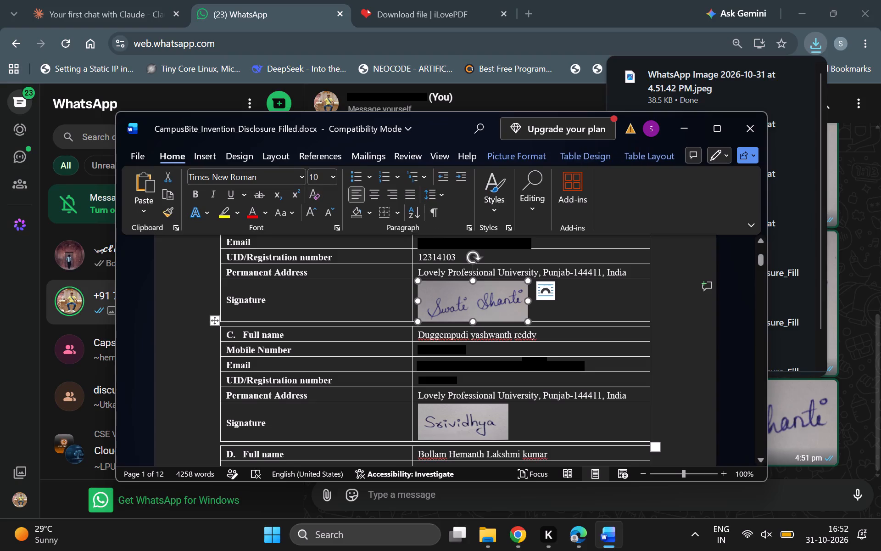
click(473, 317)
drag(473, 325, 473, 319)
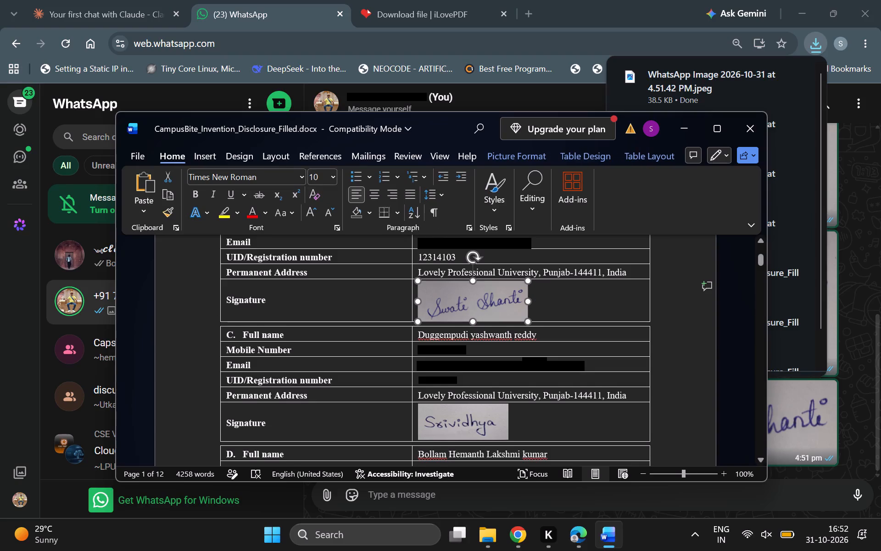
drag(473, 319, 474, 316)
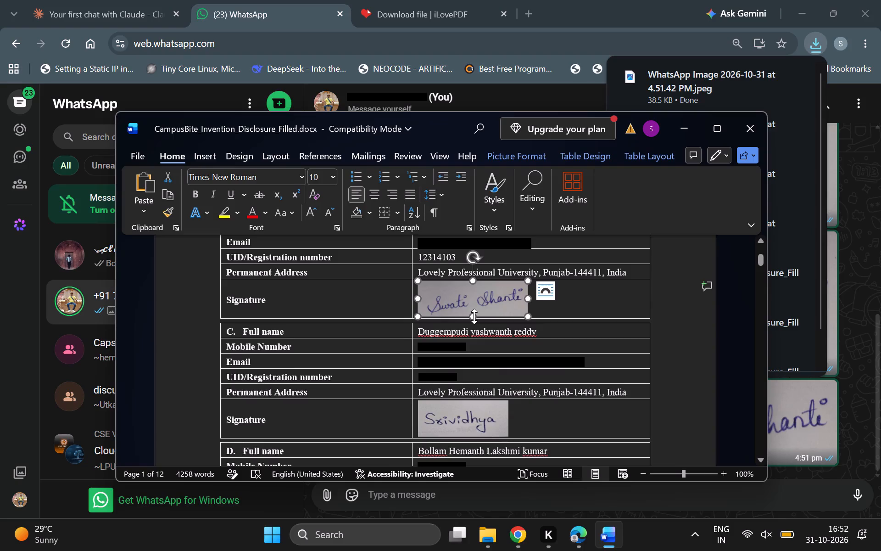
click(731, 395)
Shorten inventor D's signature picture in its Signature cell to about the height of inventor C's signature, keeping its original width.
scroll(731, 395, down, 1)
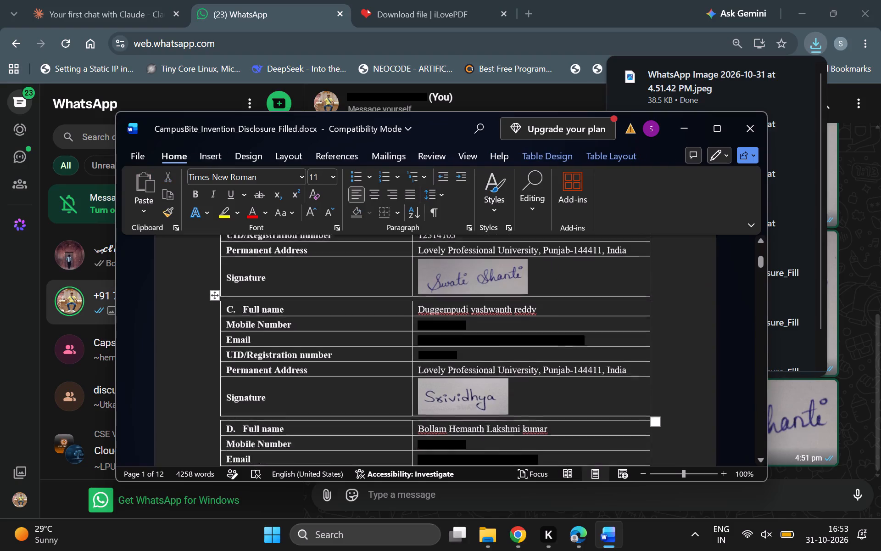
scroll(731, 395, down, 1)
click(520, 433)
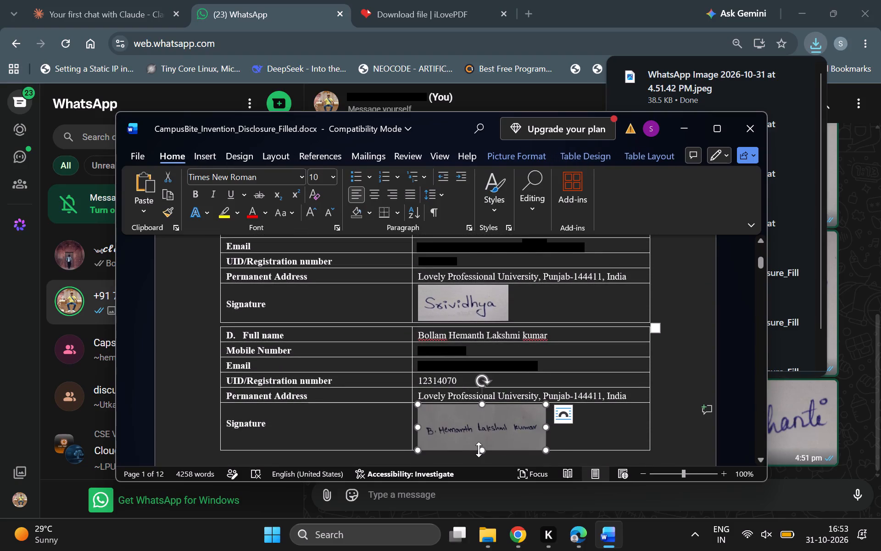
click(482, 448)
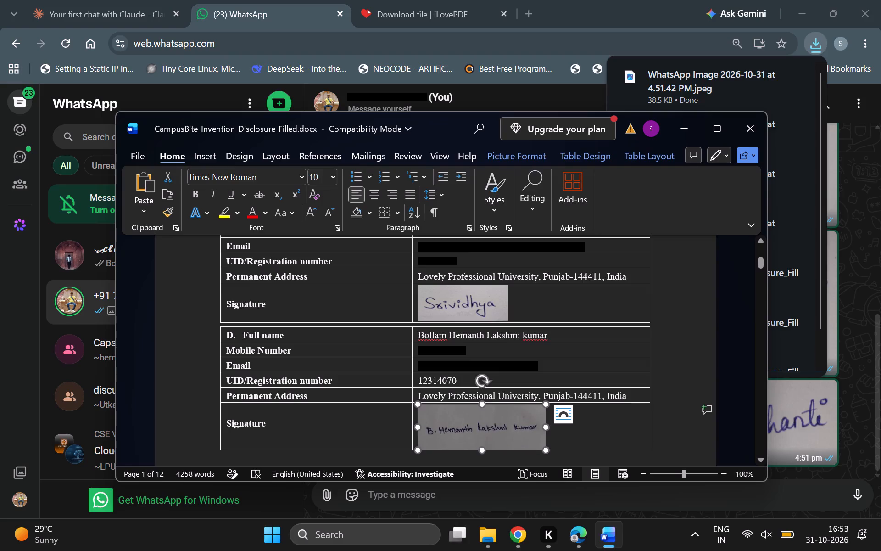
drag(483, 450, 484, 439)
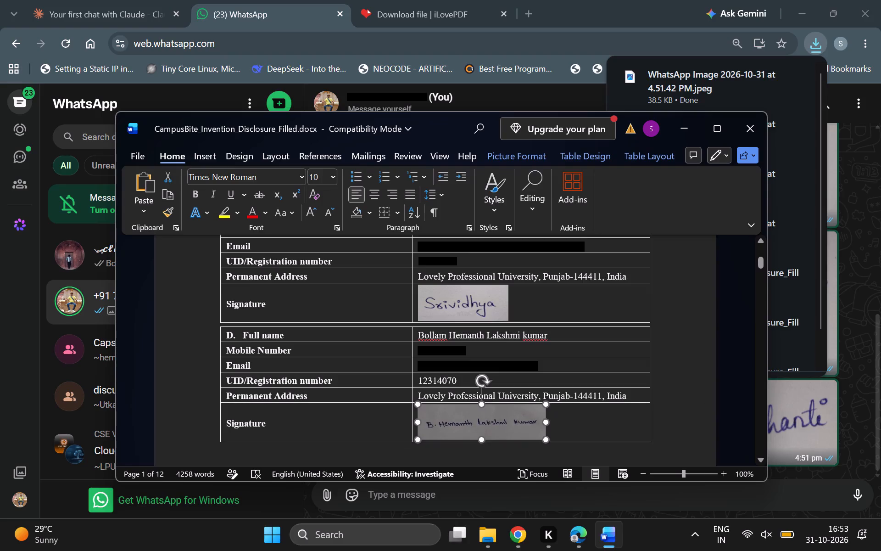
drag(484, 439, 485, 441)
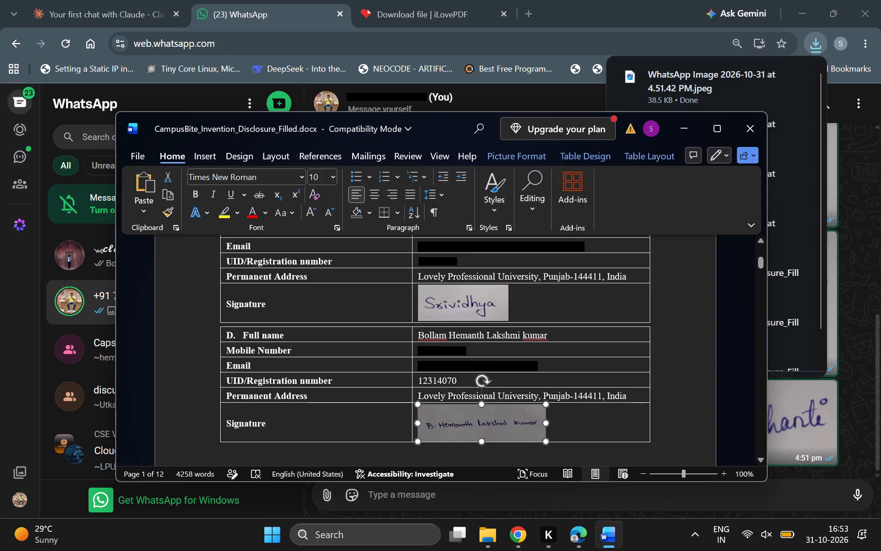
drag(485, 441, 485, 439)
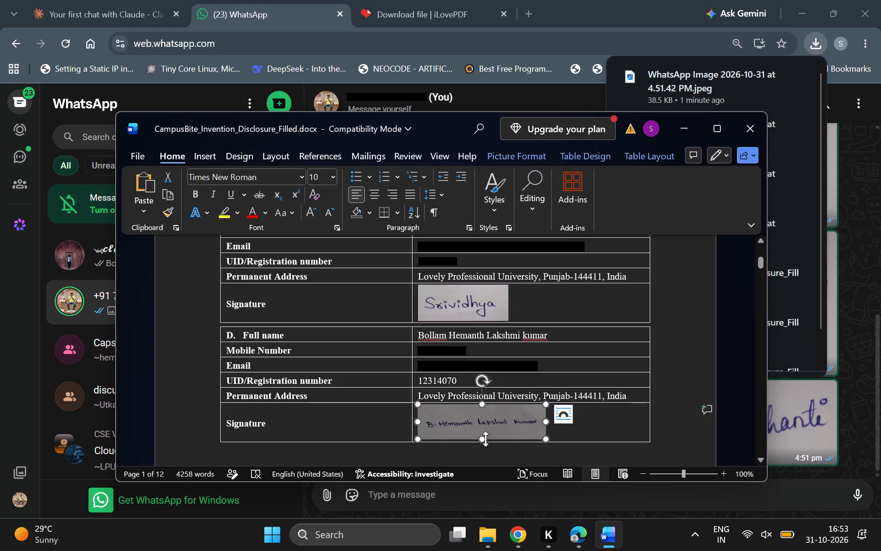
drag(546, 422, 558, 422)
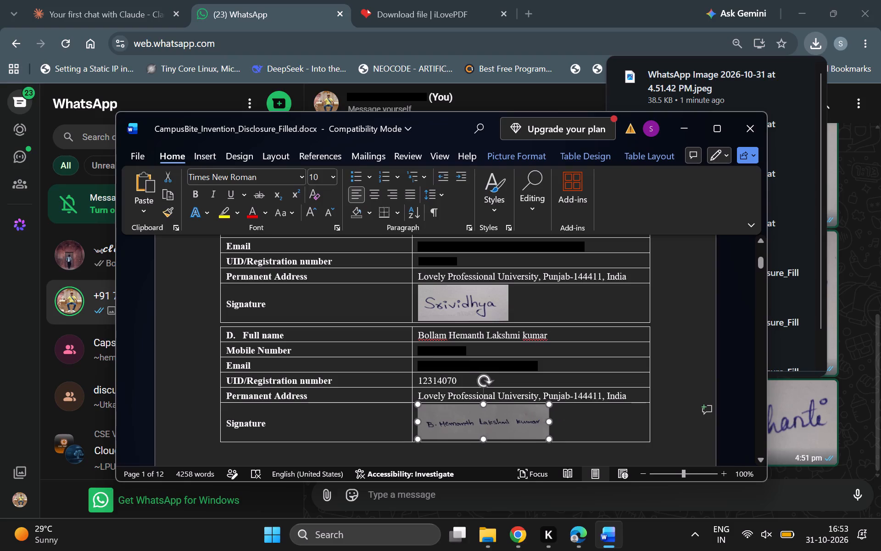
drag(558, 422, 531, 431)
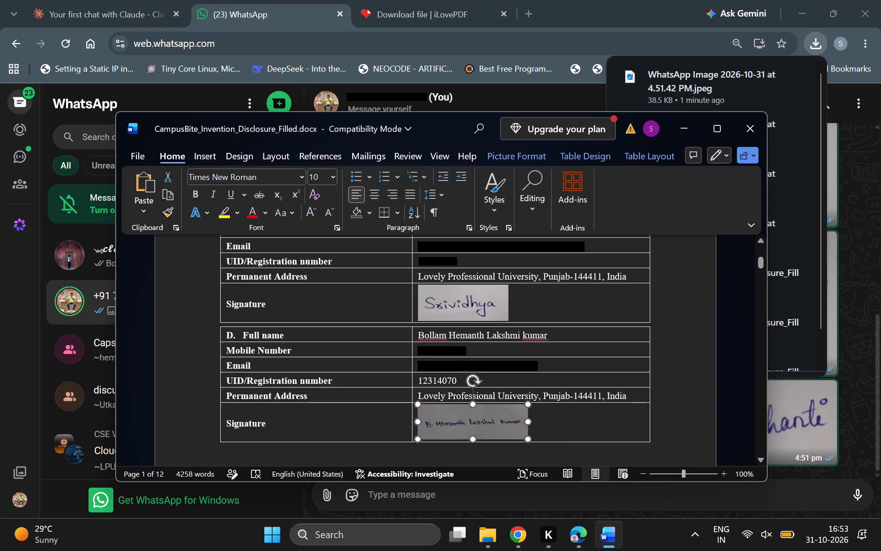
drag(531, 431, 546, 436)
click(683, 427)
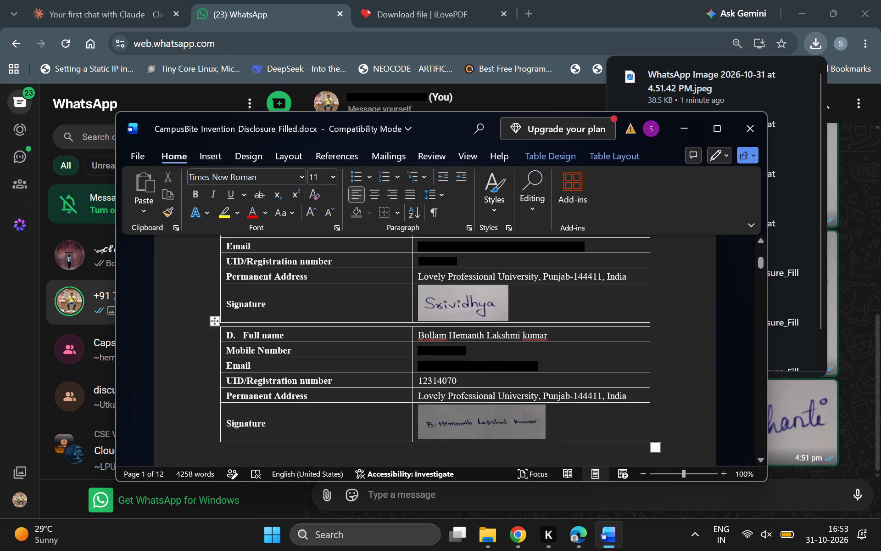
Compare the signatures across the inventor tables at 110% zoom and make inventor B's signature picture slightly taller.
ctrl+scroll(683, 427, up, 4)
ctrl+scroll(683, 427, down, 3)
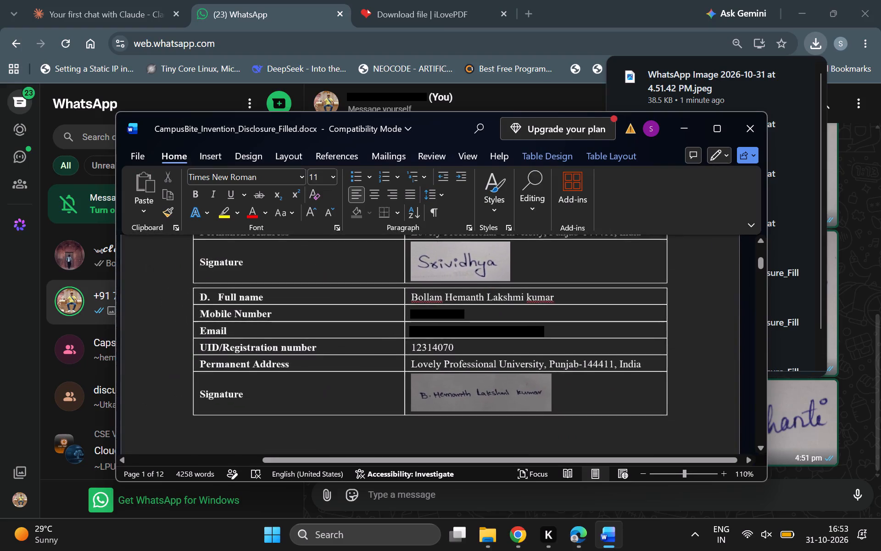
scroll(683, 427, up, 1)
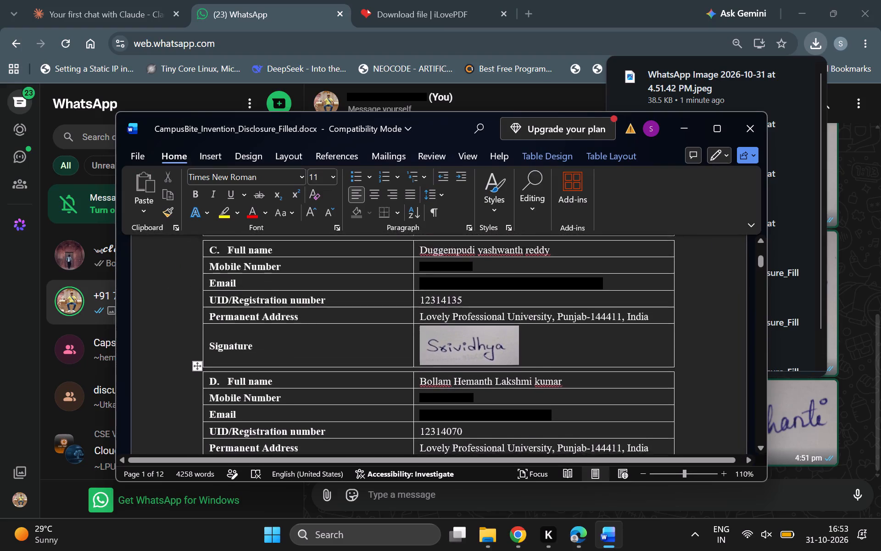
scroll(683, 427, up, 3)
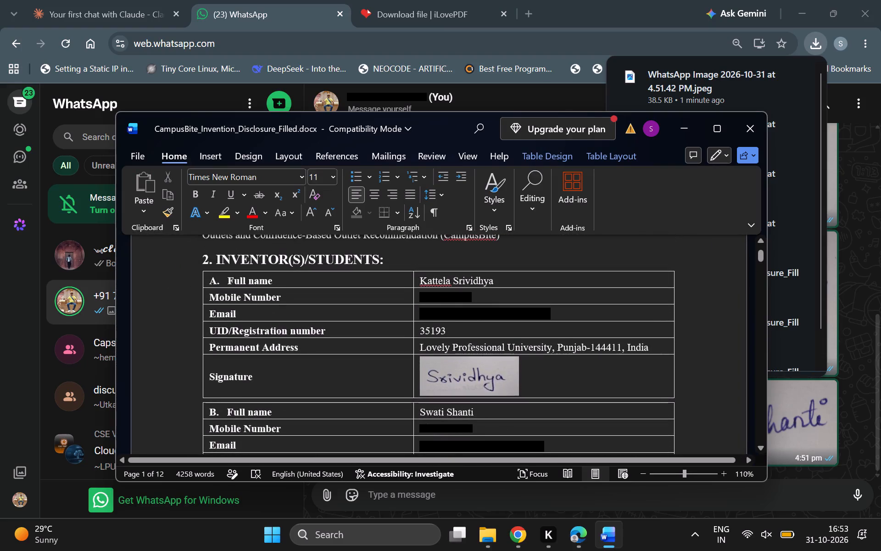
scroll(683, 427, down, 2)
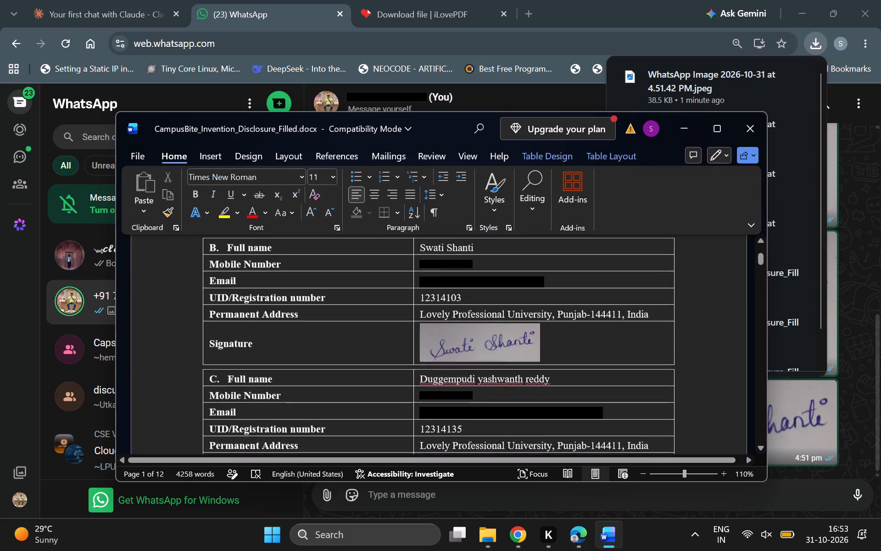
click(482, 352)
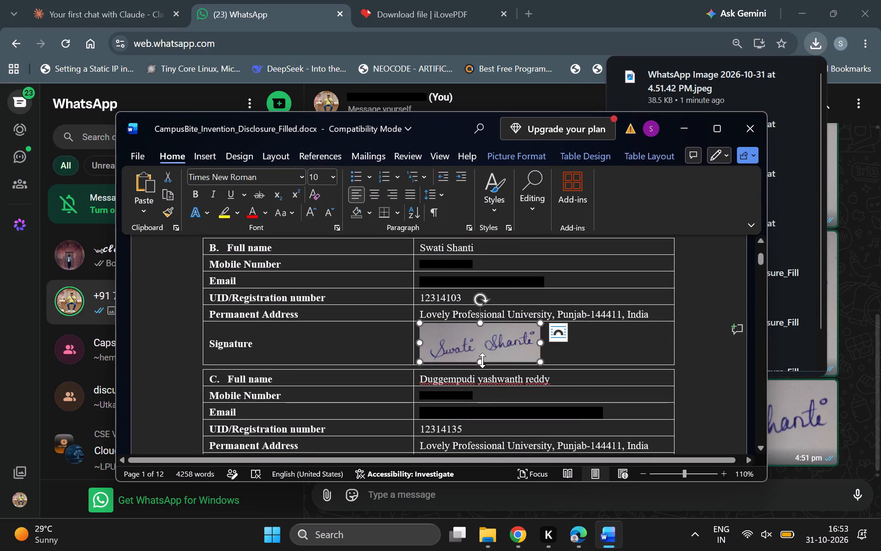
drag(482, 360, 484, 365)
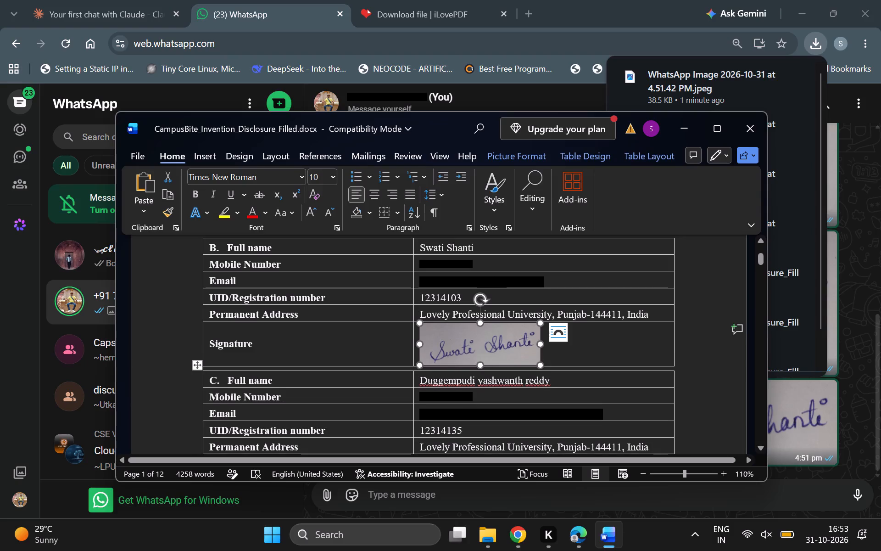
Fine-tune the height of inventor D's signature picture within its Signature cell.
scroll(516, 412, down, 3)
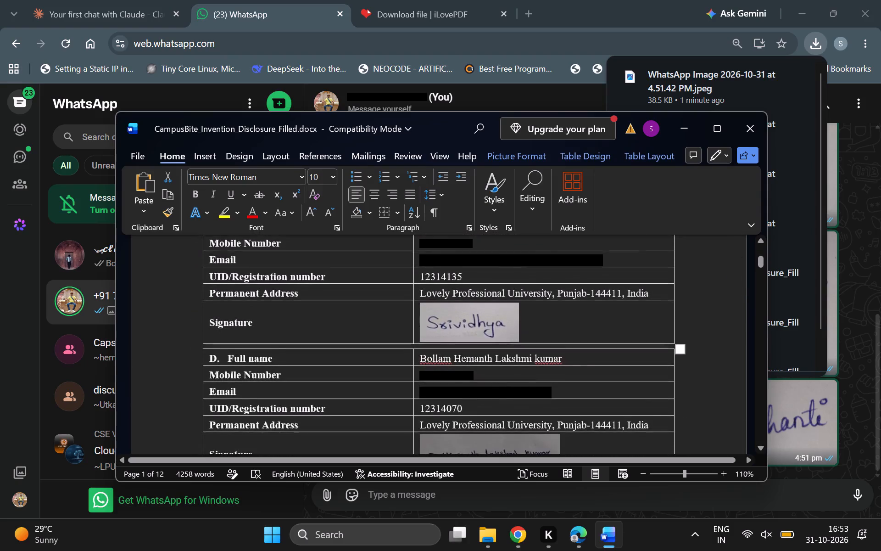
scroll(516, 412, down, 1)
click(490, 389)
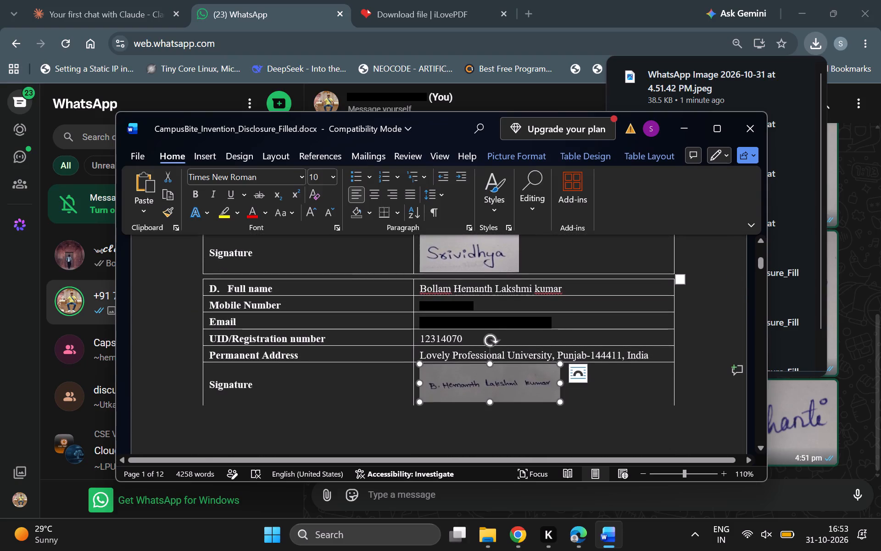
drag(491, 399, 491, 405)
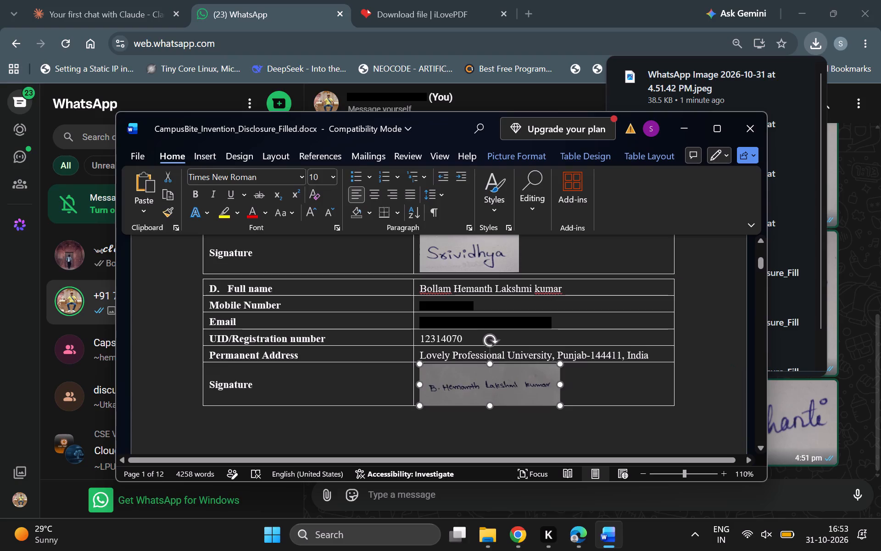
drag(491, 405, 491, 404)
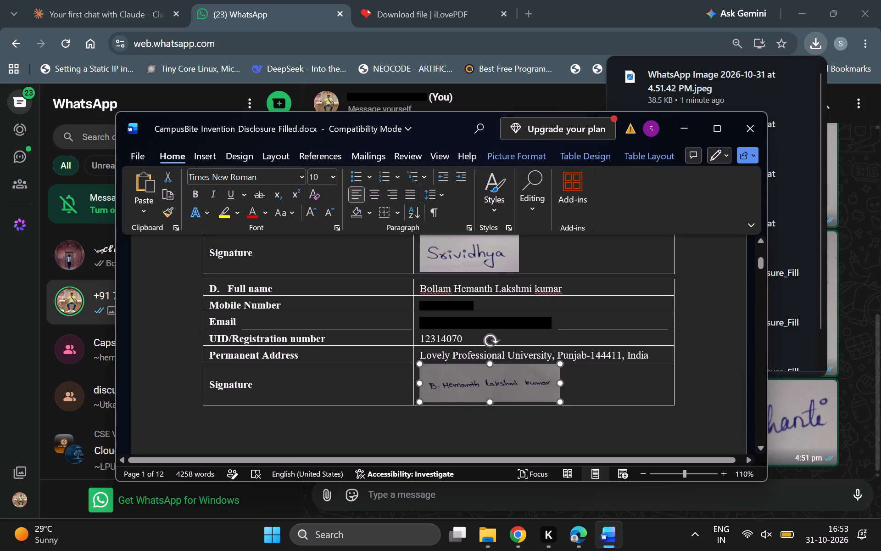
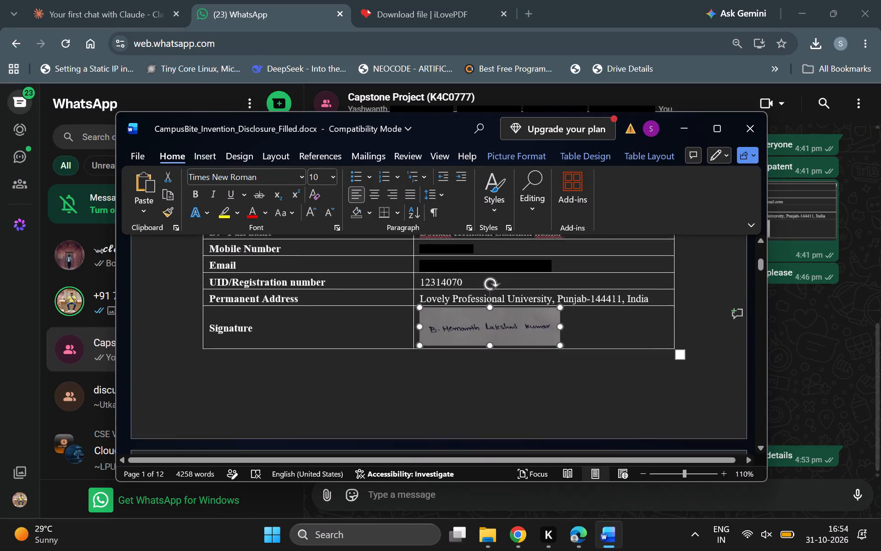
Check the signature pictures in the inventor E and F tables following inventor D's table.
scroll(591, 382, down, 3)
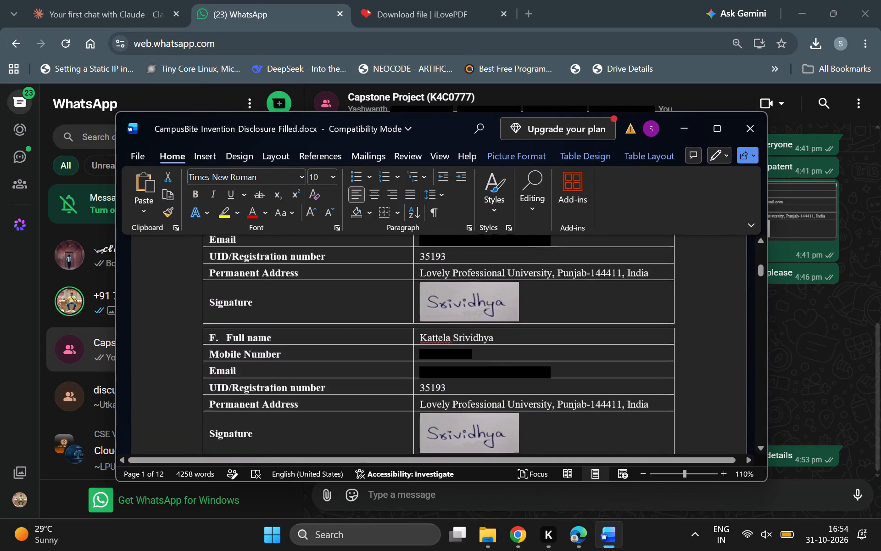
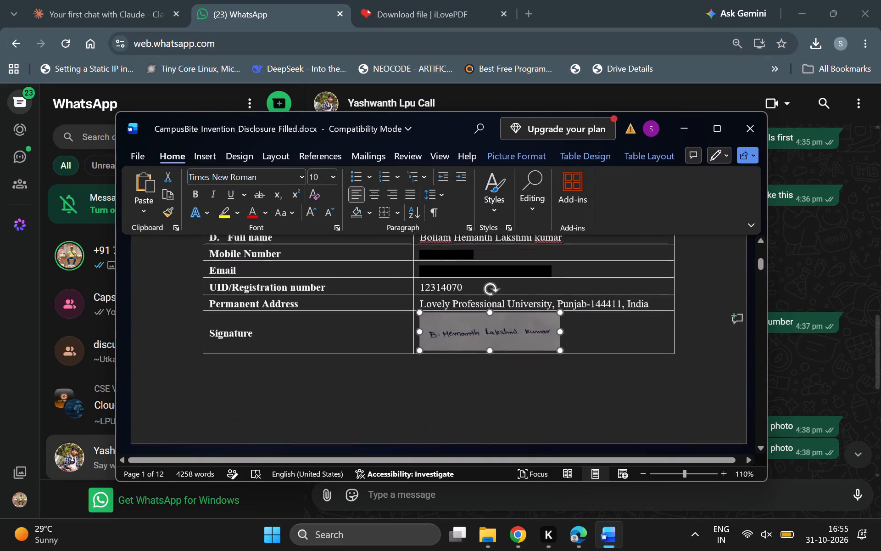
Select inventor E's full name in the inventor details table on the page following inventor D's table.
scroll(569, 388, down, 2)
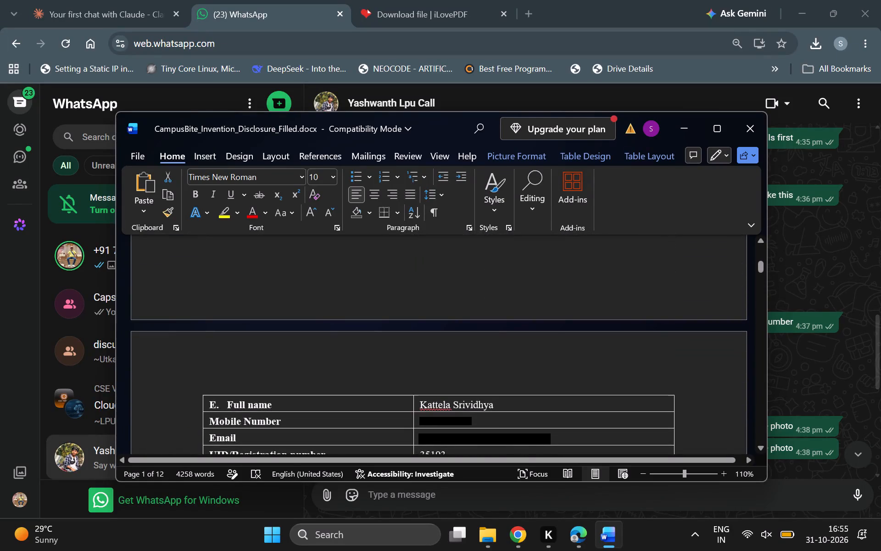
drag(538, 403, 424, 405)
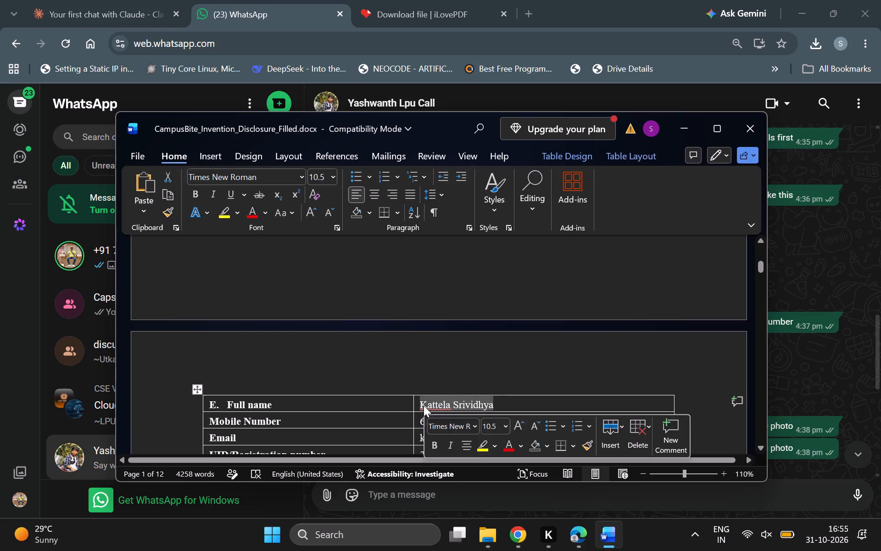
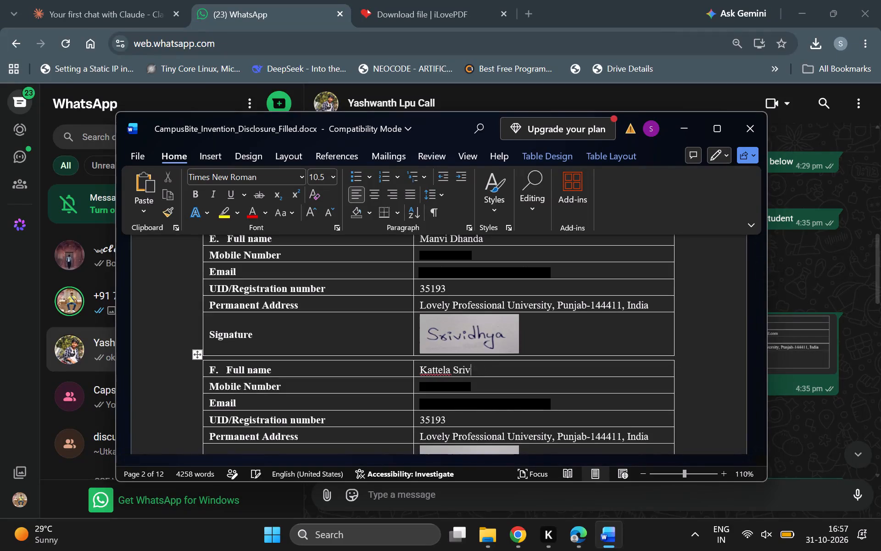
Replace the full name in inventor F's details table with the correct inventor's name.
key(BackSpace)
key(BackSpace)
key(BackSpace)
key(BackSpace)
key(BackSpace)
key(BackSpace)
key(BackSpace)
key(BackSpace)
key(BackSpace)
key(BackSpace)
key(BackSpace)
key(BackSpace)
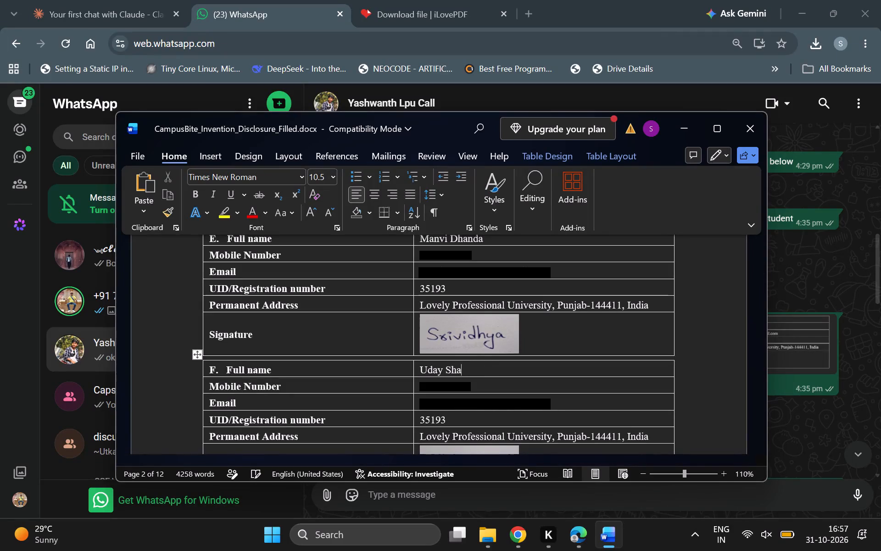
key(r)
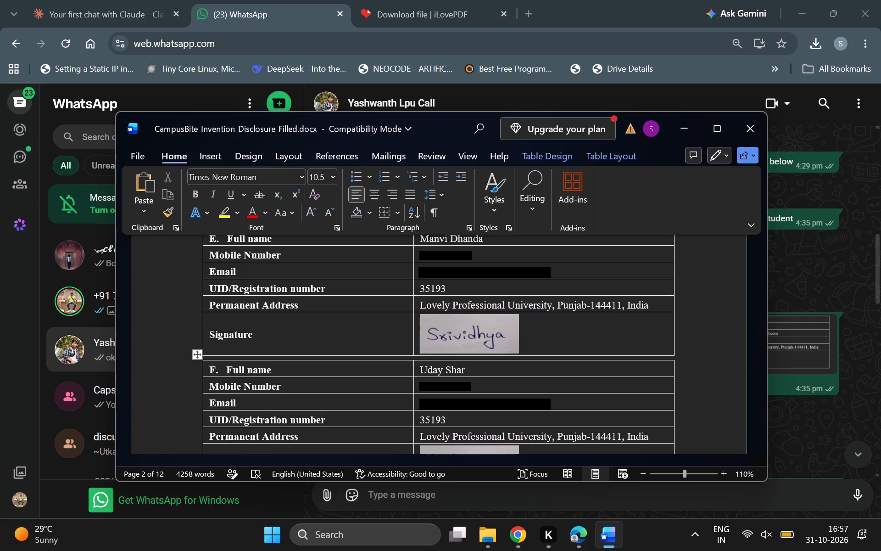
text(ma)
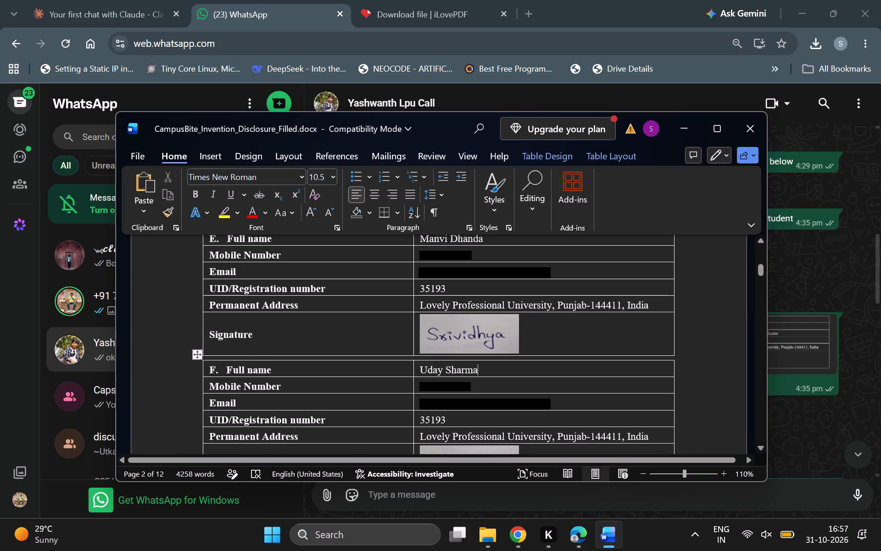
Maximize the document window and examine the sections after the inventor tables, from the problem statement through the prior-art table to the data storage section.
scroll(615, 394, down, 4)
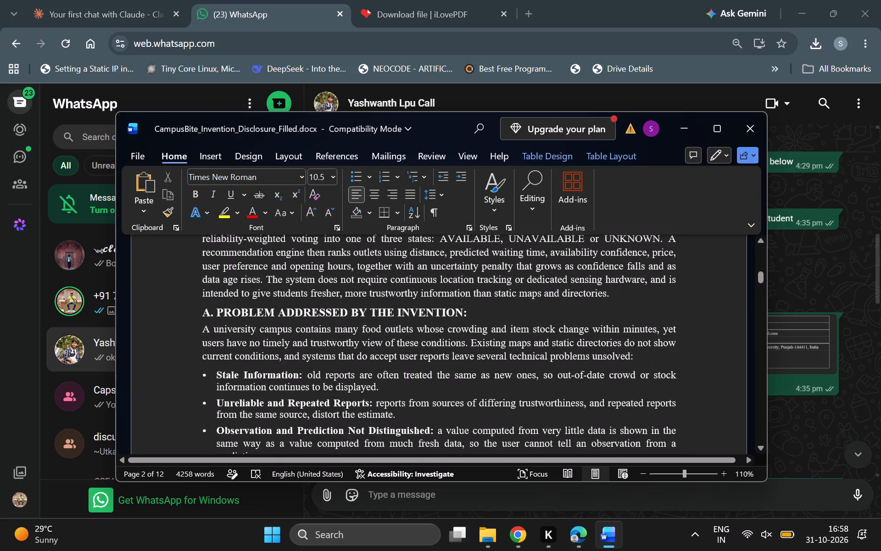
click(709, 135)
scroll(641, 301, up, 2)
scroll(641, 301, down, 6)
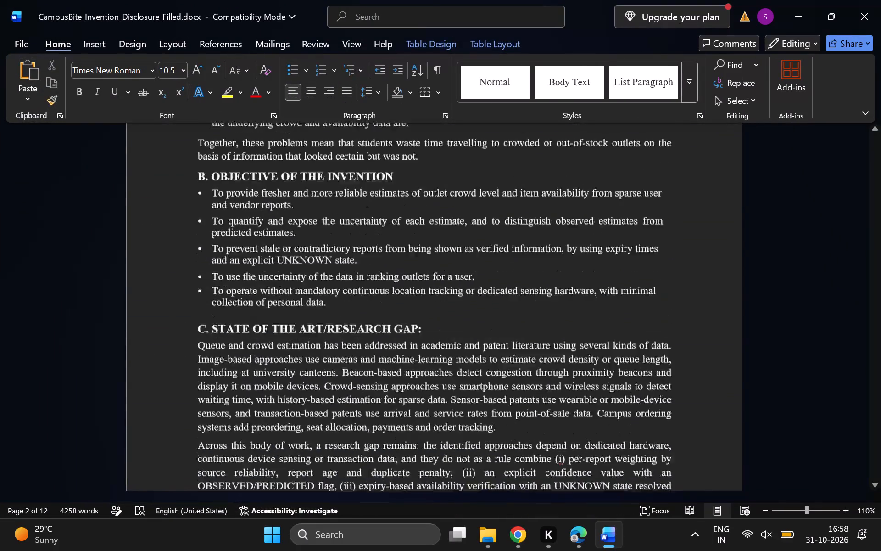
scroll(641, 301, down, 3)
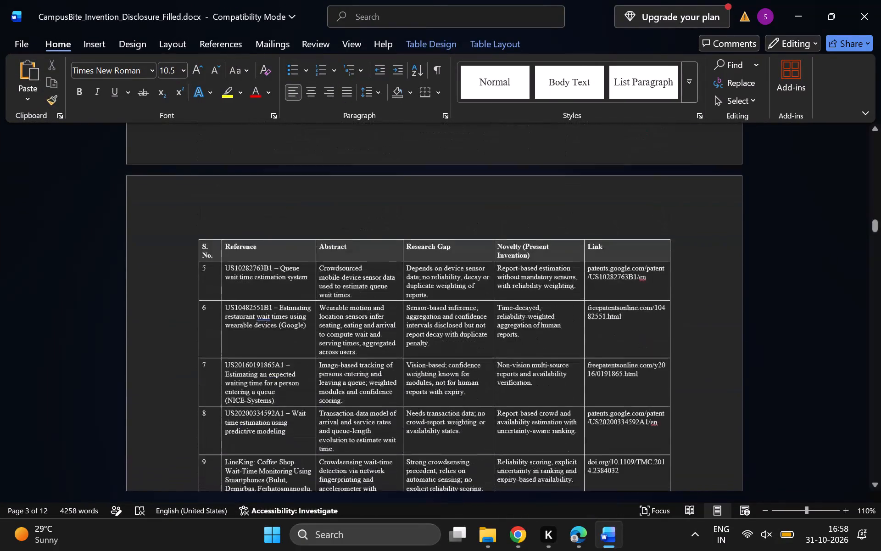
scroll(641, 301, down, 5)
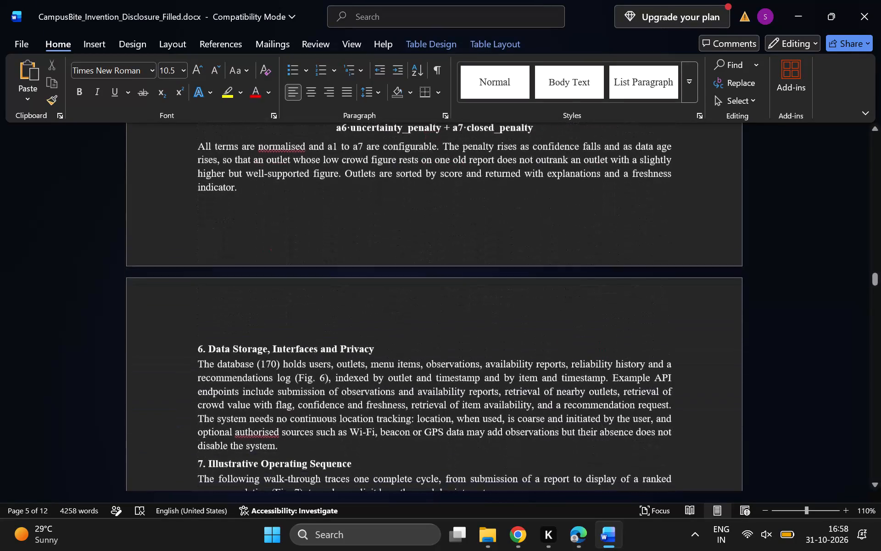
Review the rest of the disclosure document, from the Data Storage, Interfaces and Privacy section through the working prototype section to its end.
scroll(641, 301, down, 2)
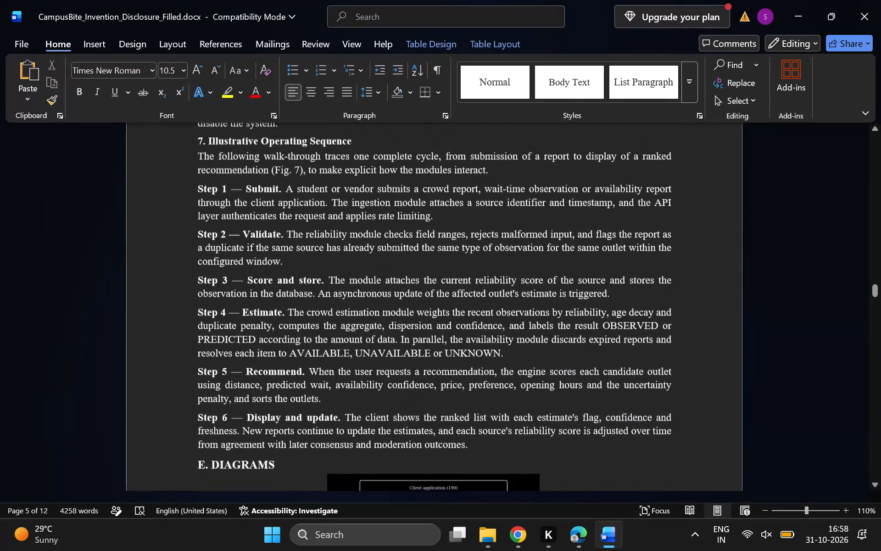
scroll(641, 301, down, 6)
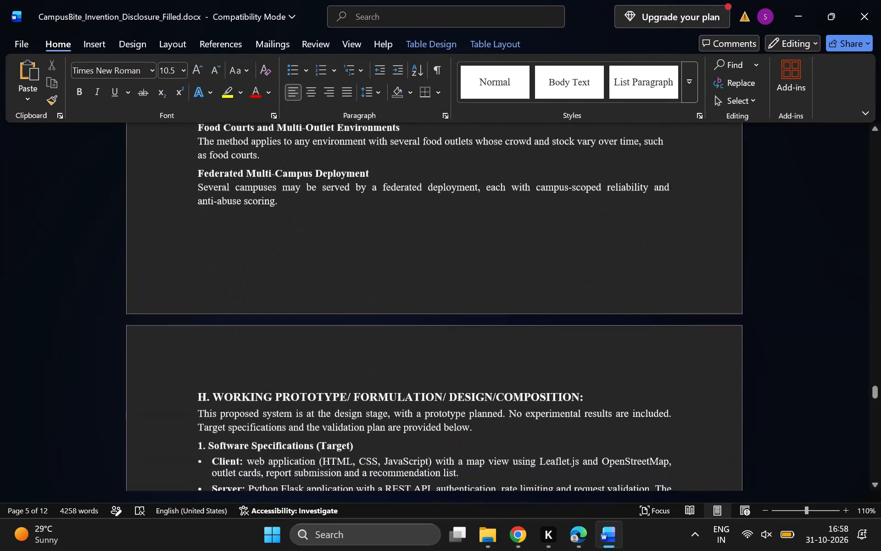
scroll(641, 301, down, 8)
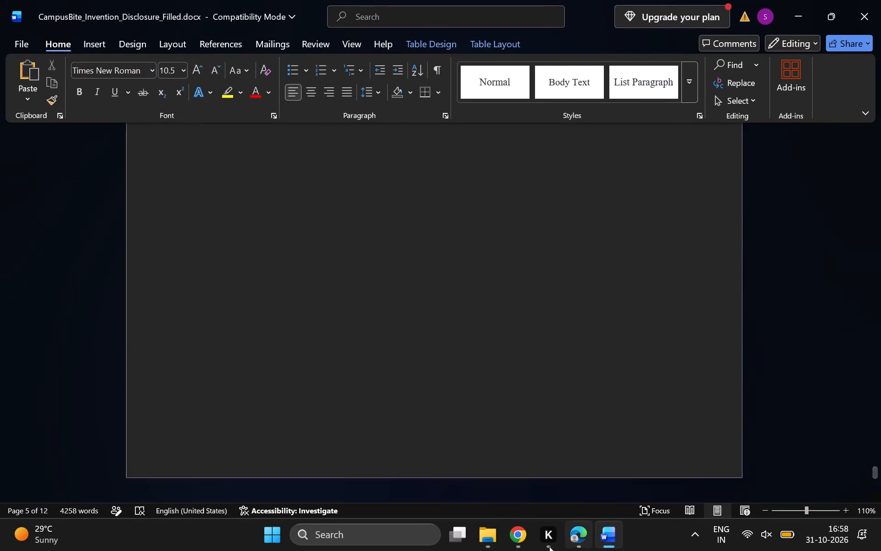
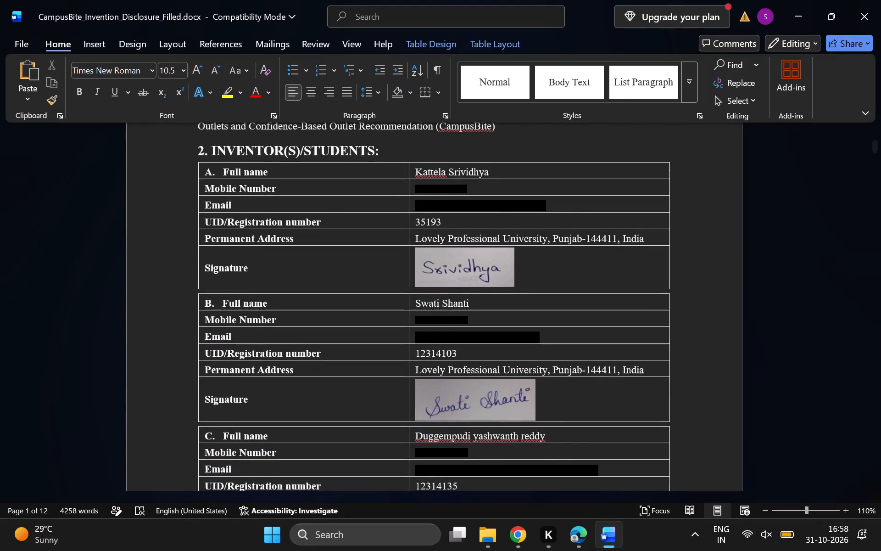
Review the inventors section again, checking the details and signature pictures in the entries for inventors A through D.
scroll(529, 281, up, 11)
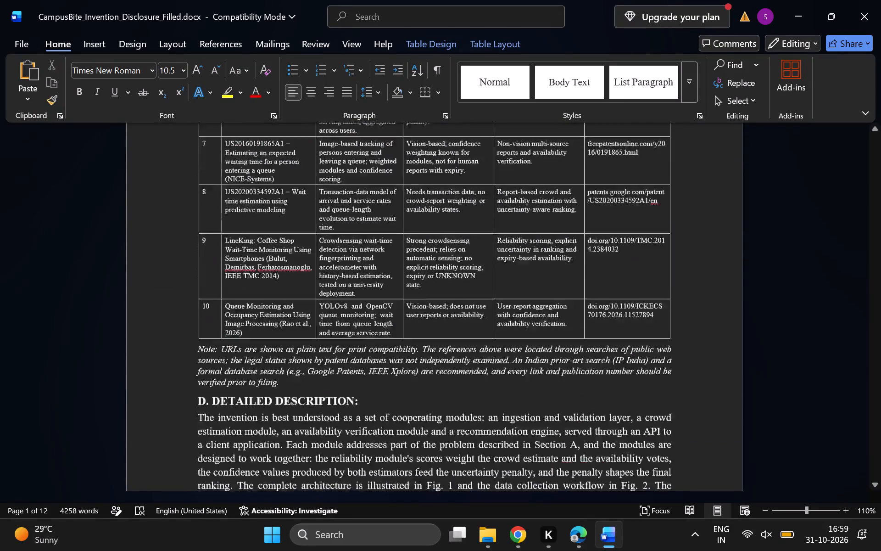
scroll(529, 281, up, 4)
scroll(529, 281, down, 3)
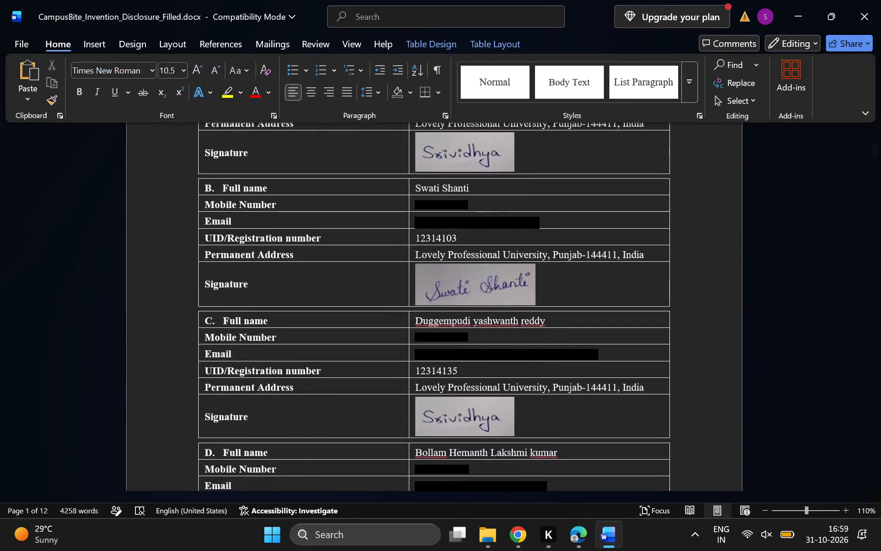
scroll(529, 281, down, 3)
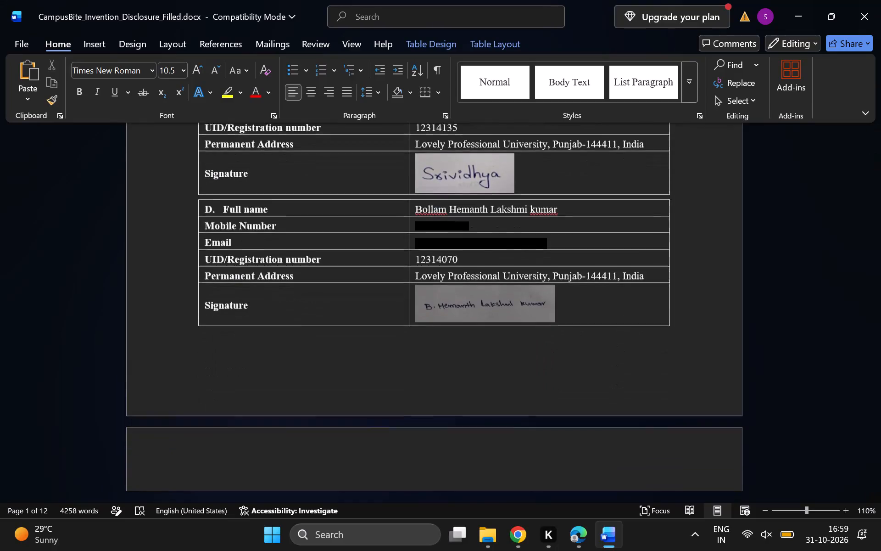
Replace the mobile number in inventor E's details table with the previously copied number.
scroll(529, 281, down, 1)
drag(474, 434, 464, 434)
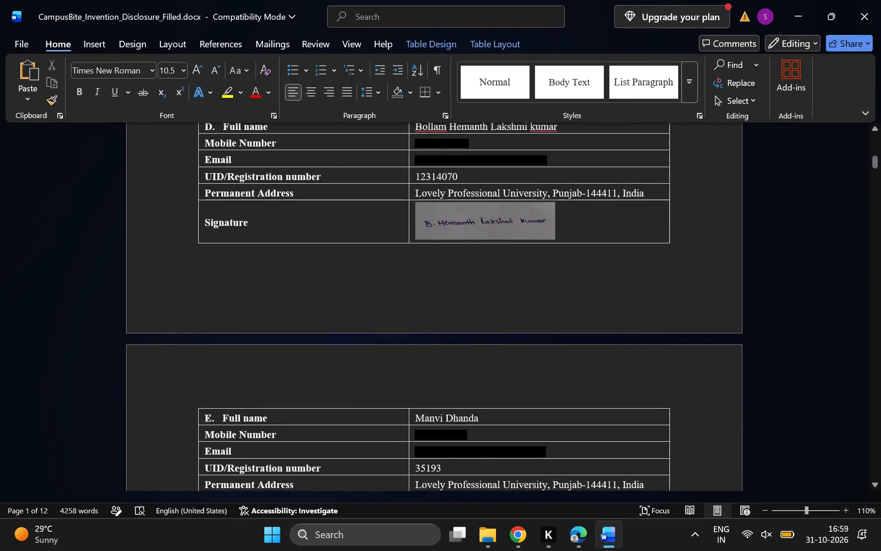
drag(464, 434, 415, 437)
key(BackSpace)
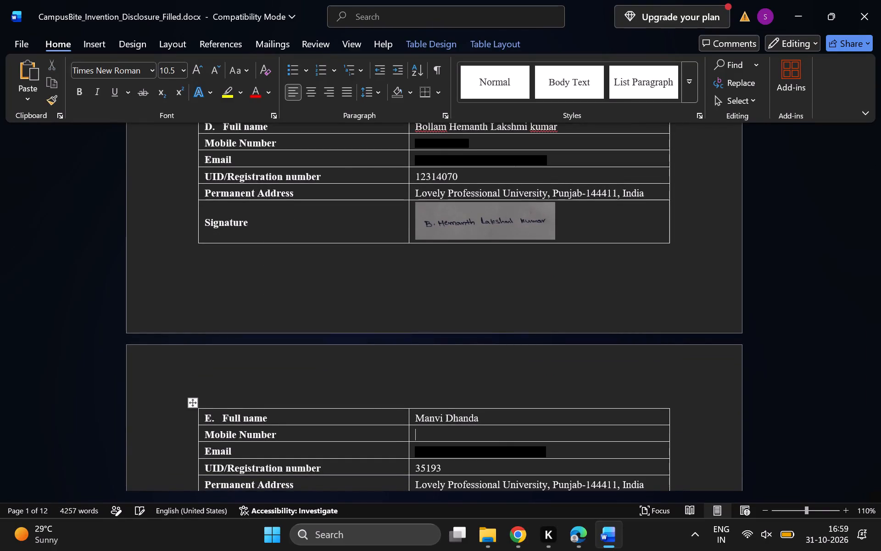
key(ctrl+v)
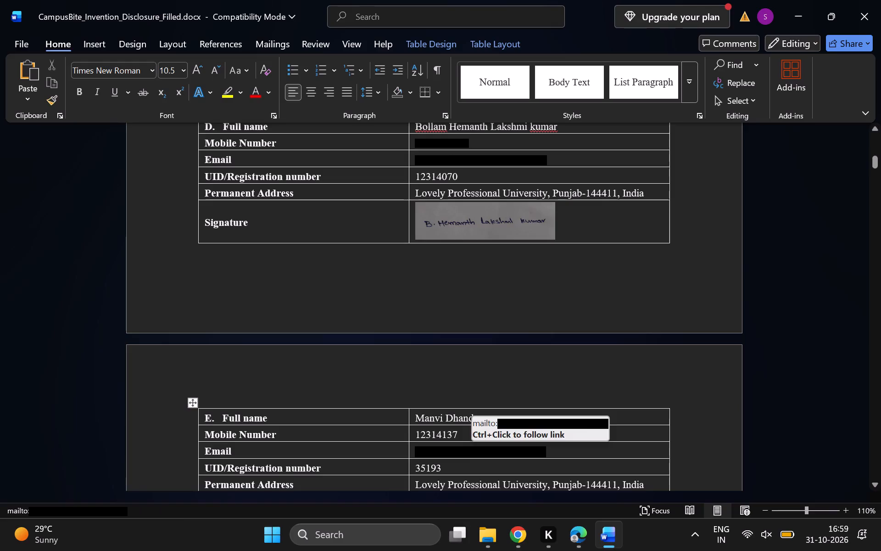
Copy the whole number from the Mobile Number cell of inventor E's details table.
key(ctrl+a)
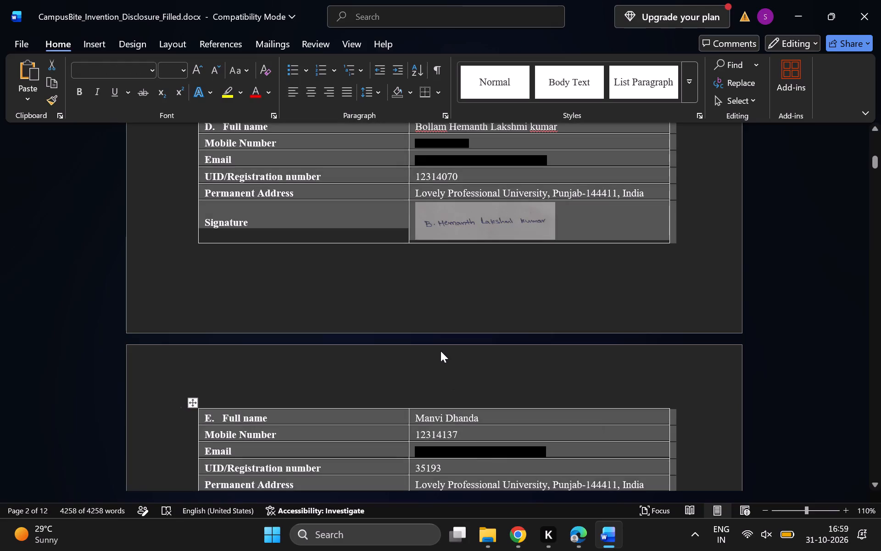
click(440, 351)
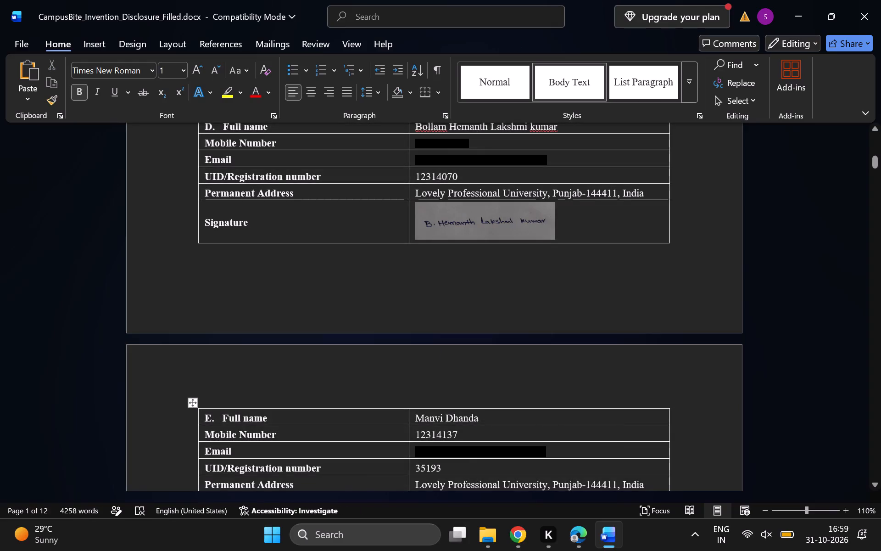
drag(464, 433, 418, 438)
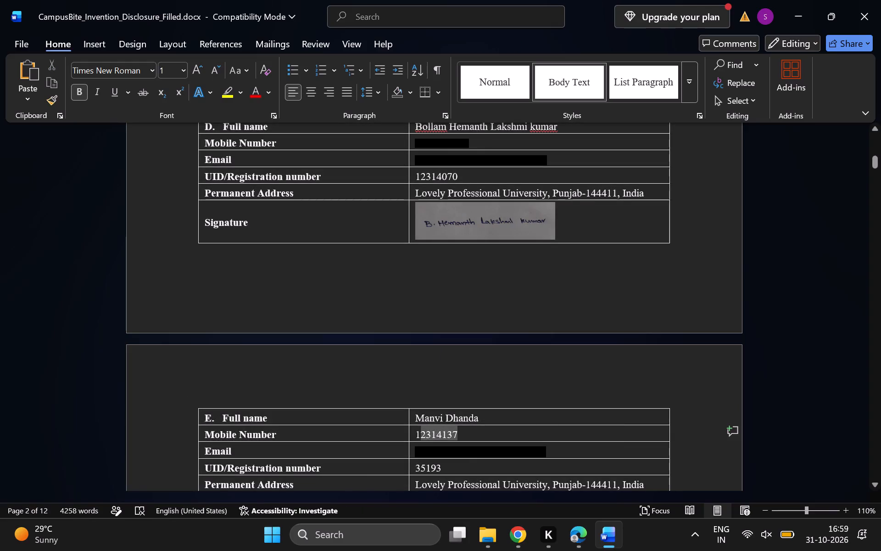
drag(418, 438, 415, 437)
key(ctrl+c)
Select the UID/Registration number in inventor E's details table.
scroll(415, 437, down, 1)
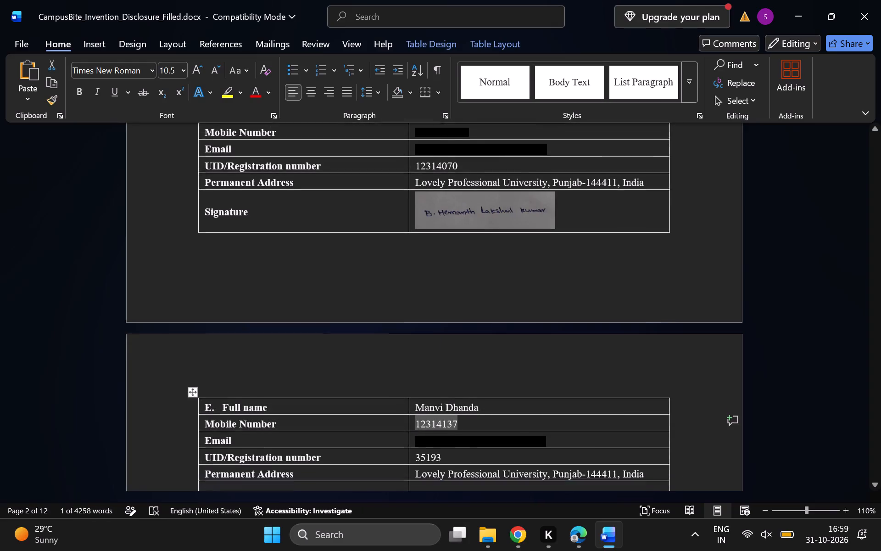
scroll(415, 437, down, 1)
drag(452, 402, 420, 402)
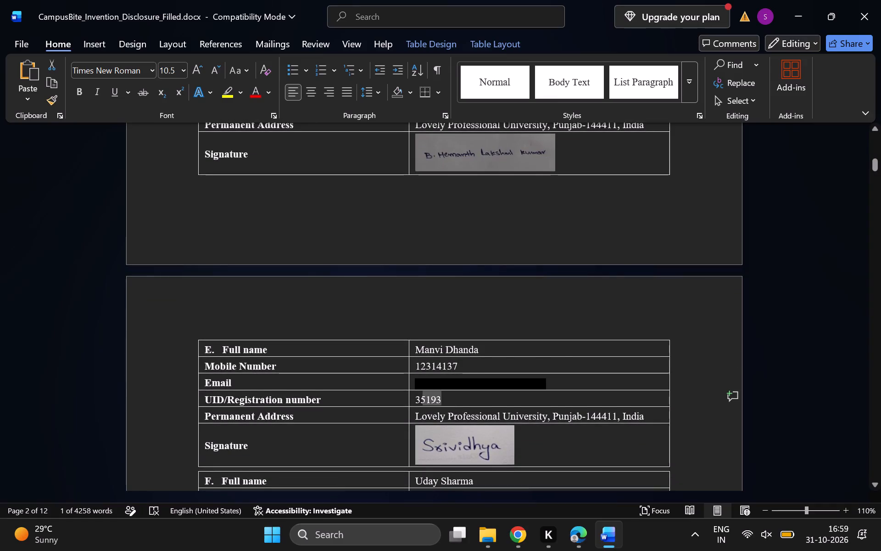
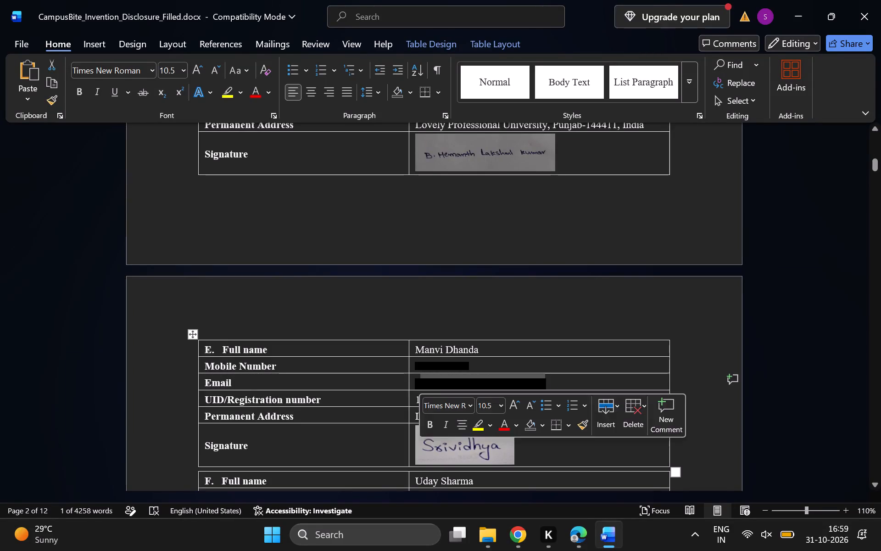
Replace the email address in inventor E's entry with the copied one.
key(BackSpace)
key(ctrl+v)
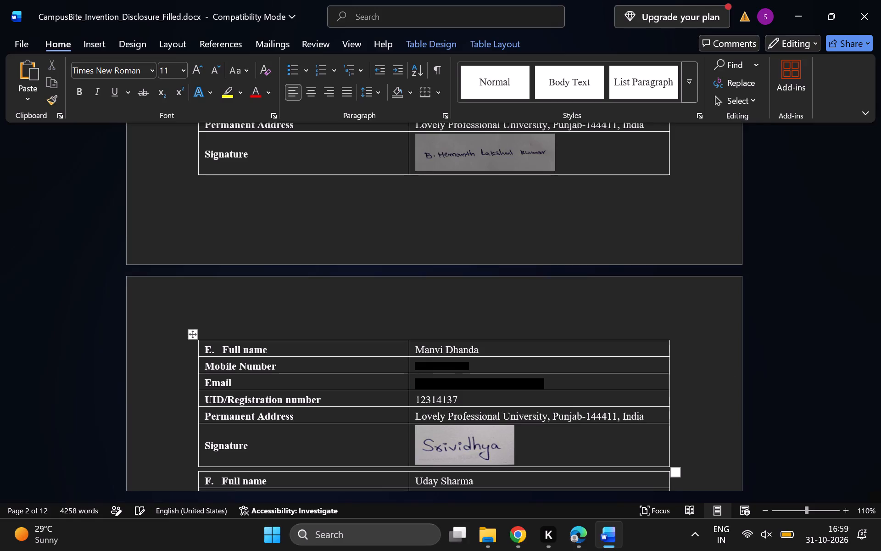
scroll(419, 385, down, 1)
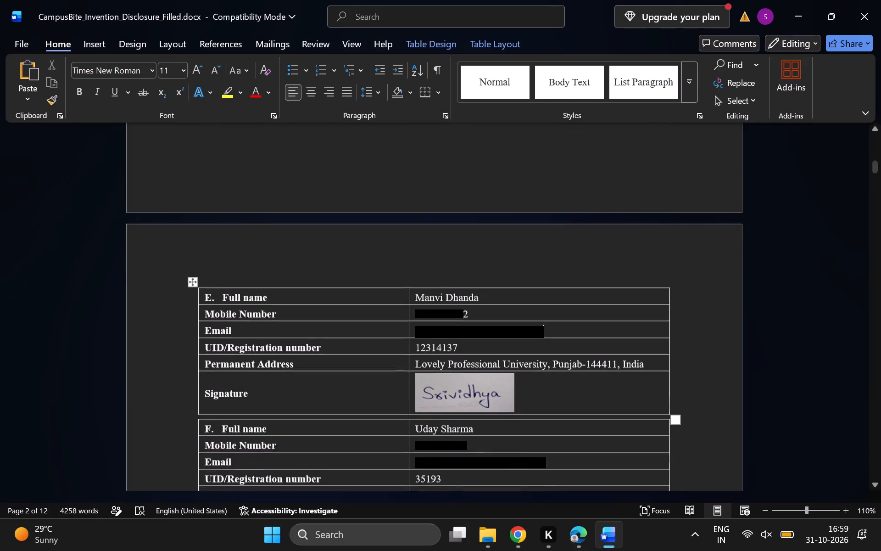
scroll(419, 385, down, 1)
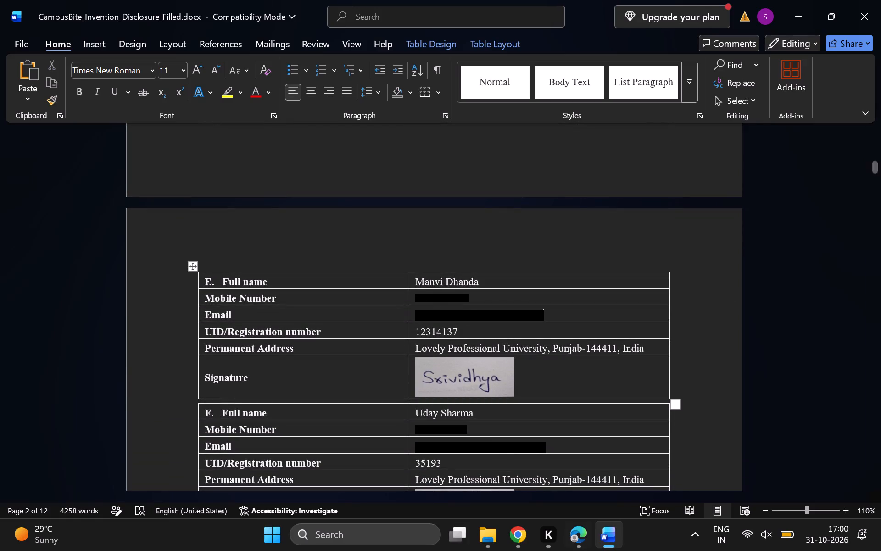
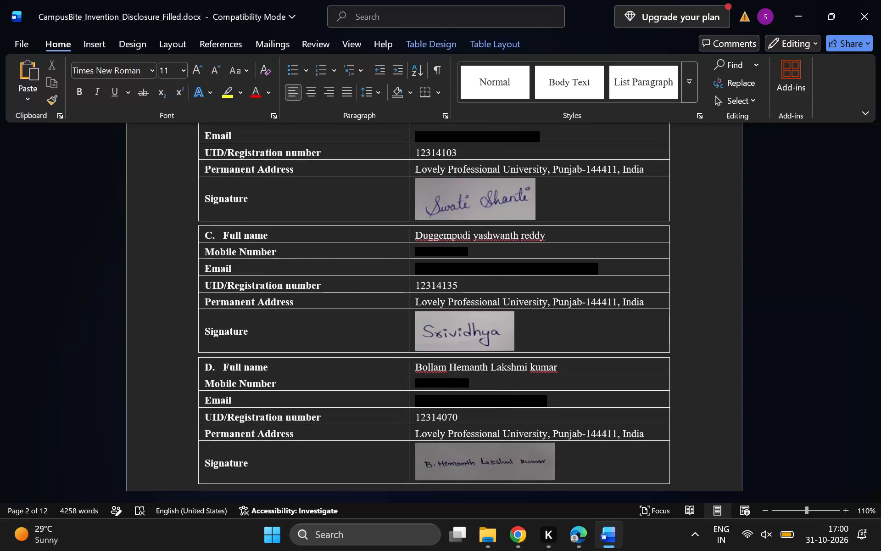
Examine the signature pictures in inventor entries B, C and D, comparing their content and size.
scroll(588, 400, up, 1)
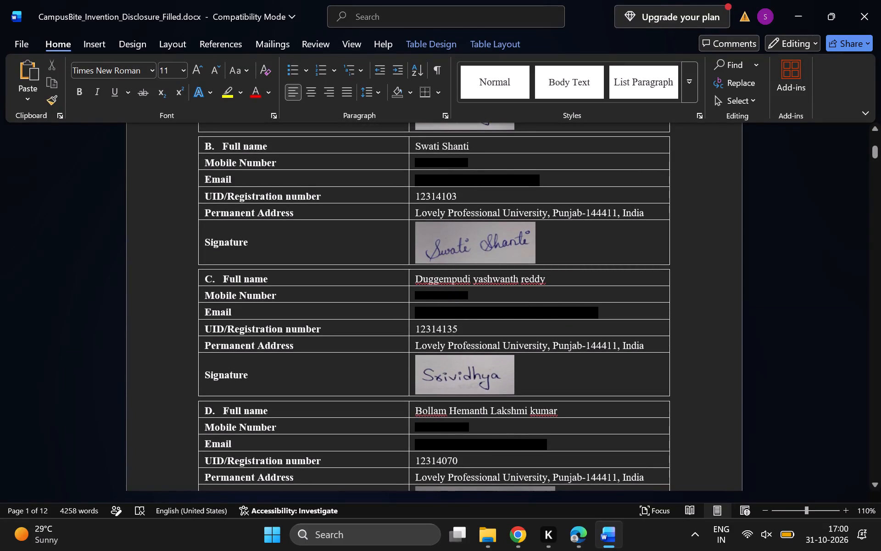
click(535, 242)
click(535, 242)
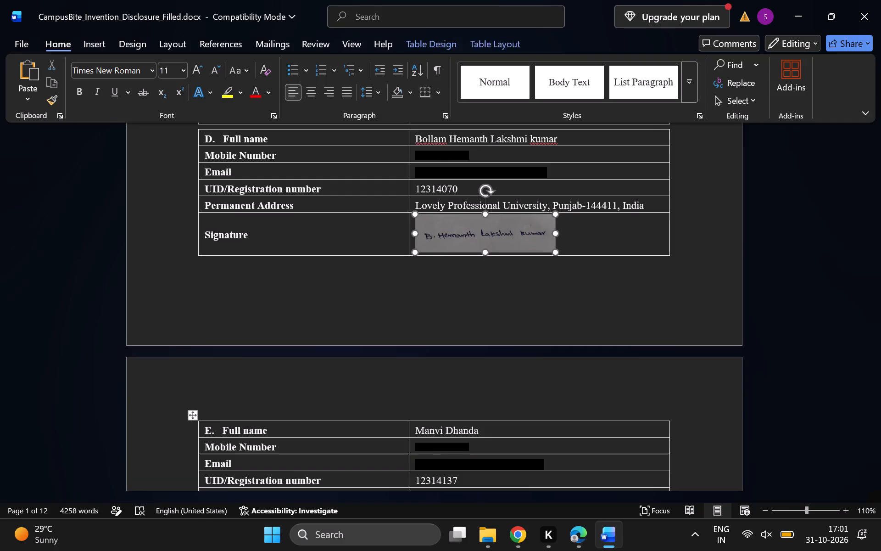
click(553, 303)
scroll(553, 303, up, 3)
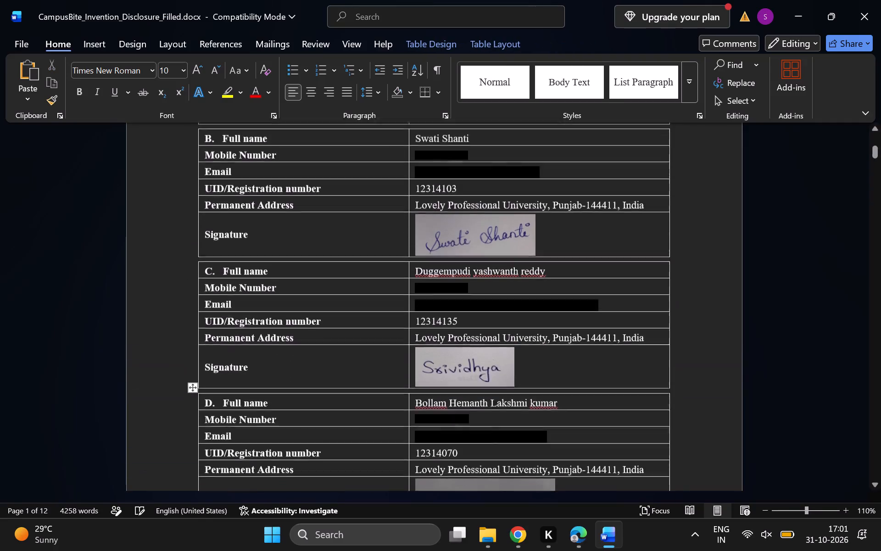
click(493, 248)
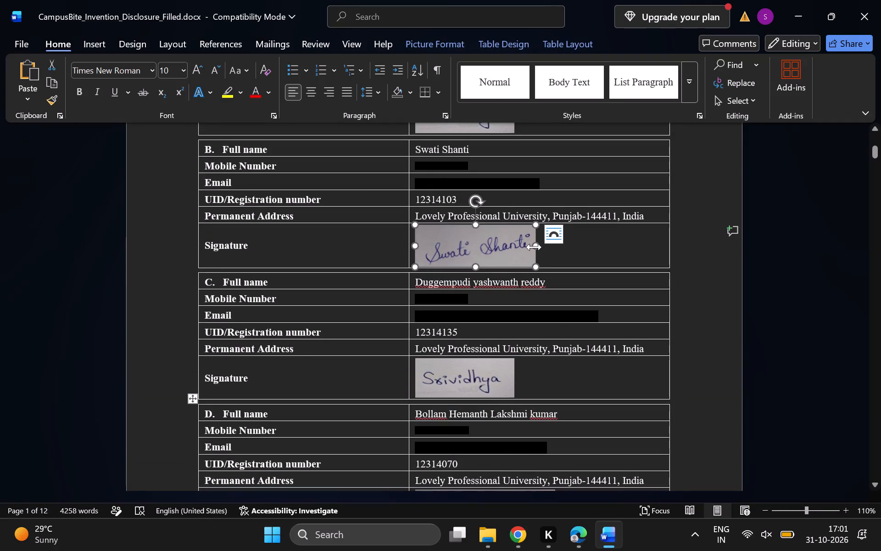
click(534, 247)
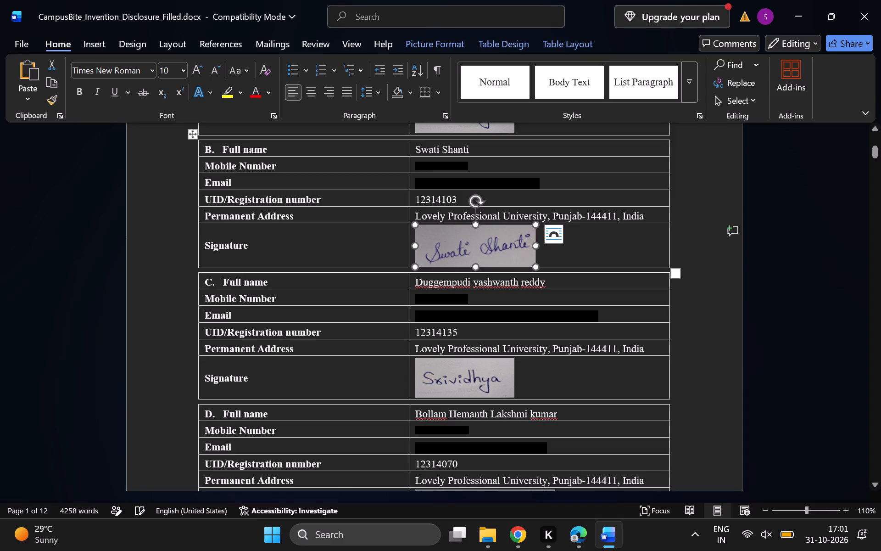
click(783, 416)
scroll(783, 416, down, 1)
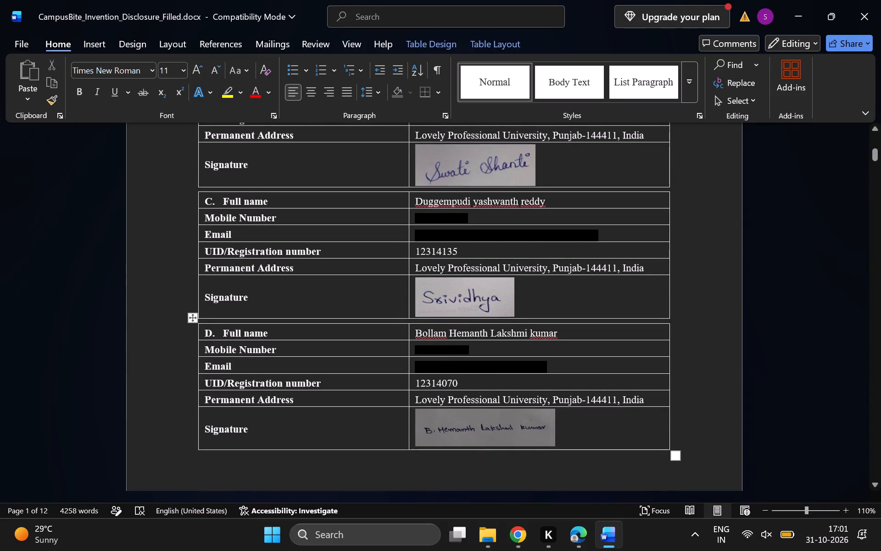
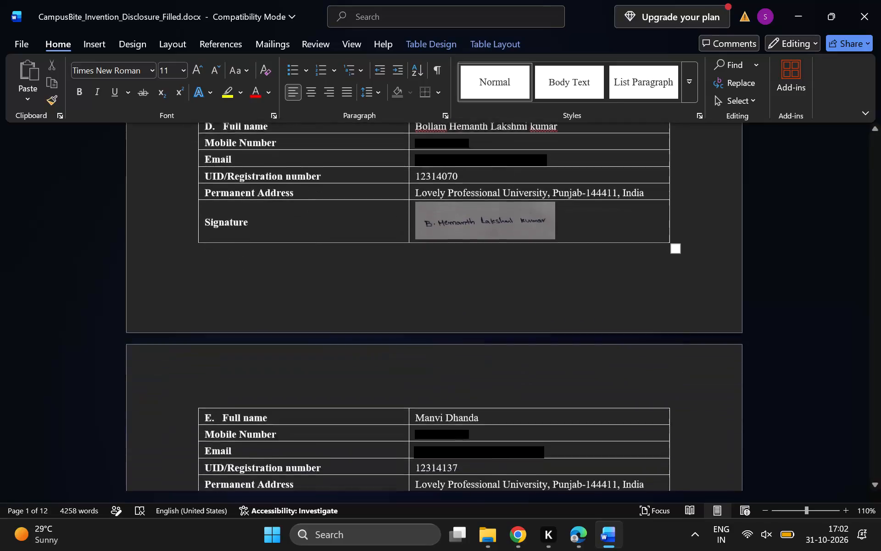
Replace the signature picture in inventor entry E with the downloaded image WhatsApp Image 2026-10-31 at 5.01.04 PM.jpeg.
scroll(590, 474, down, 1)
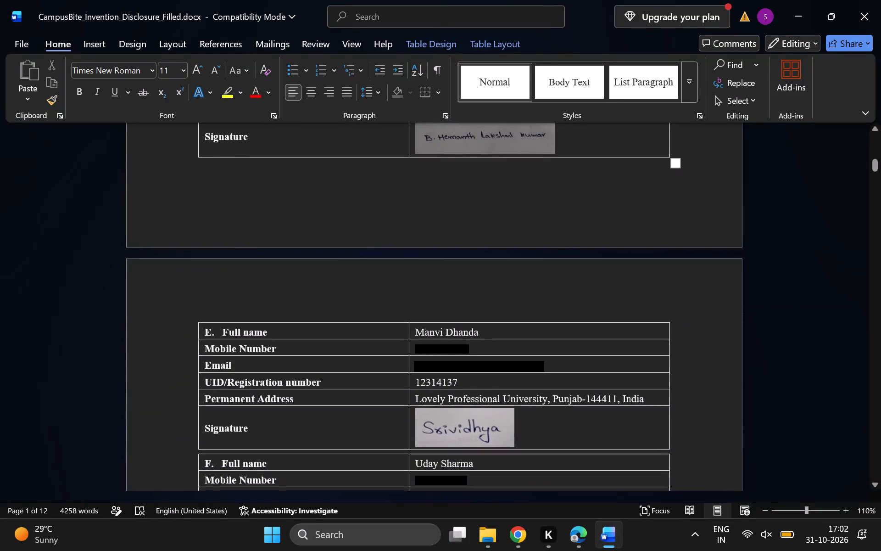
right_click(510, 429)
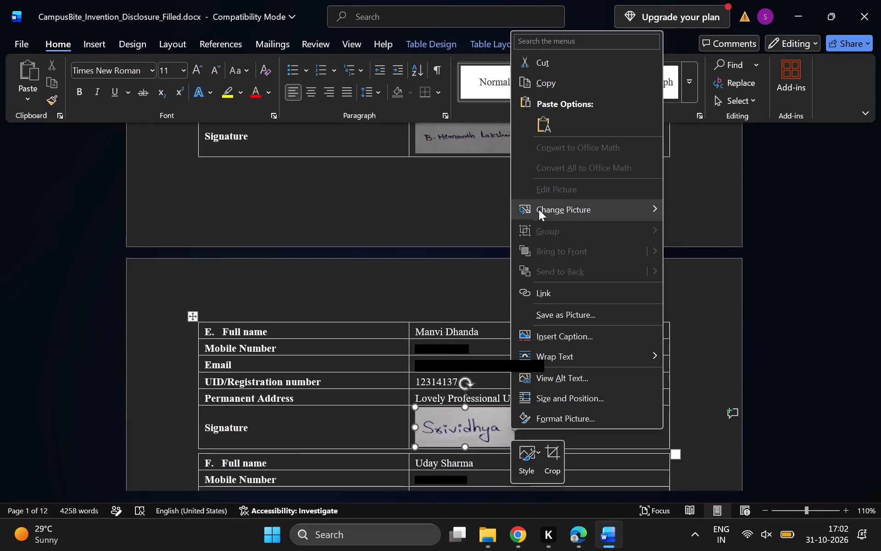
click(683, 214)
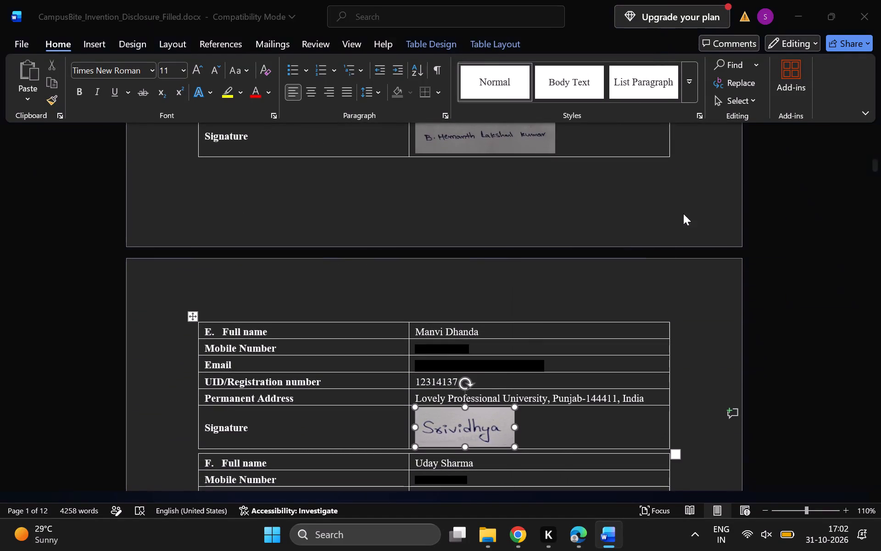
click(200, 202)
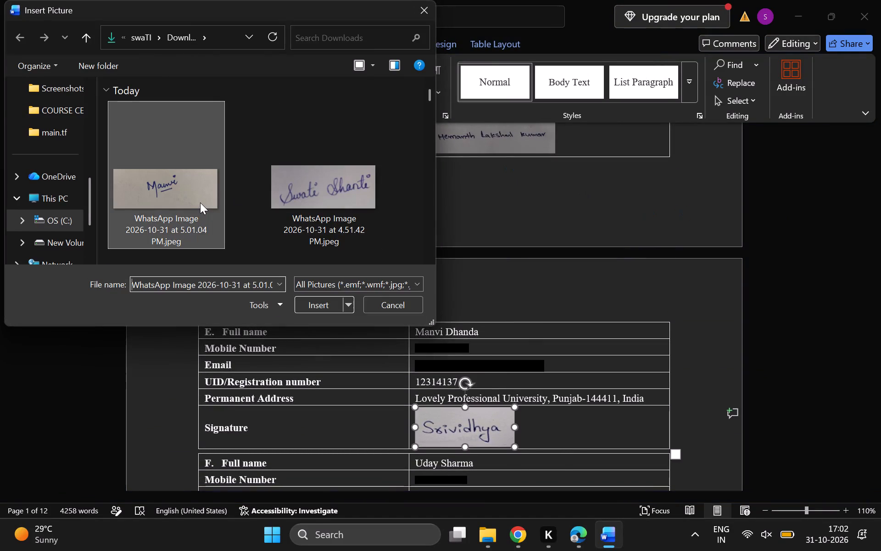
click(304, 307)
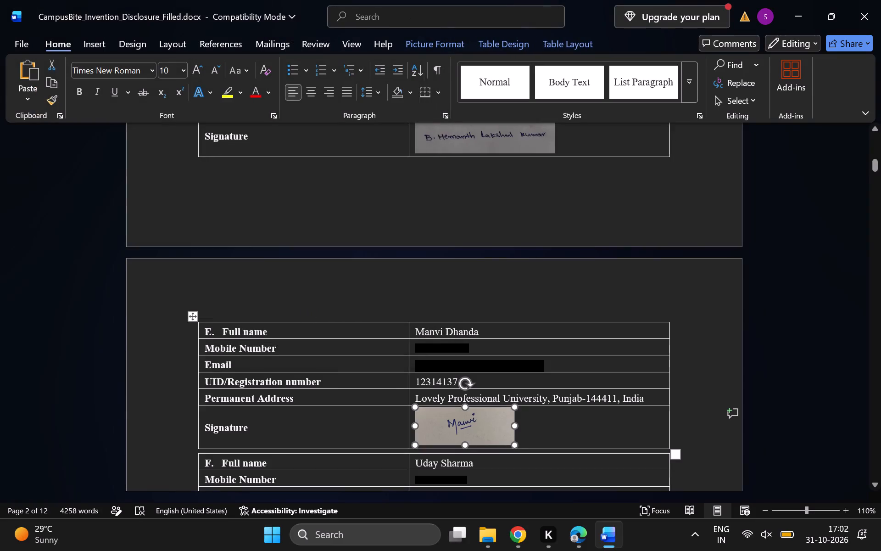
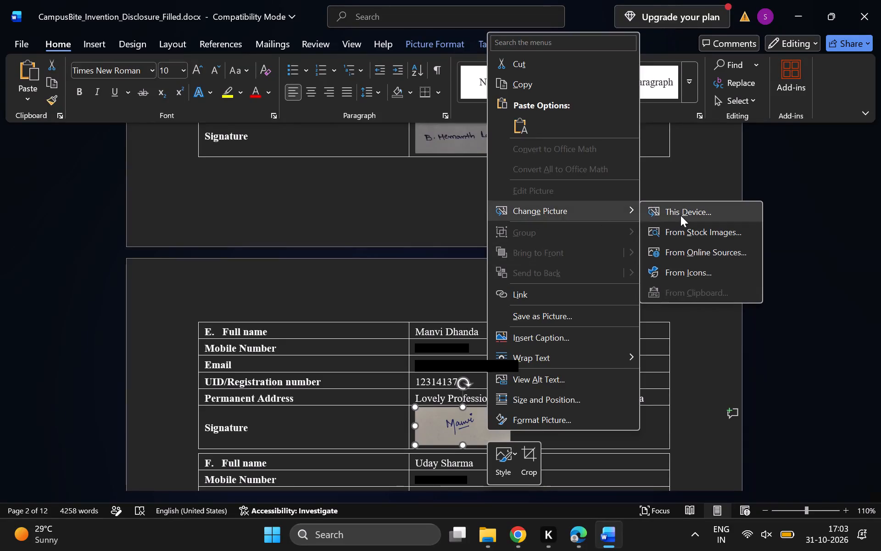
Replace the signature picture in inventor entry E with the downloaded image WhatsApp Image 2026-10-31 at 5.02.49 PM.jpeg.
click(191, 187)
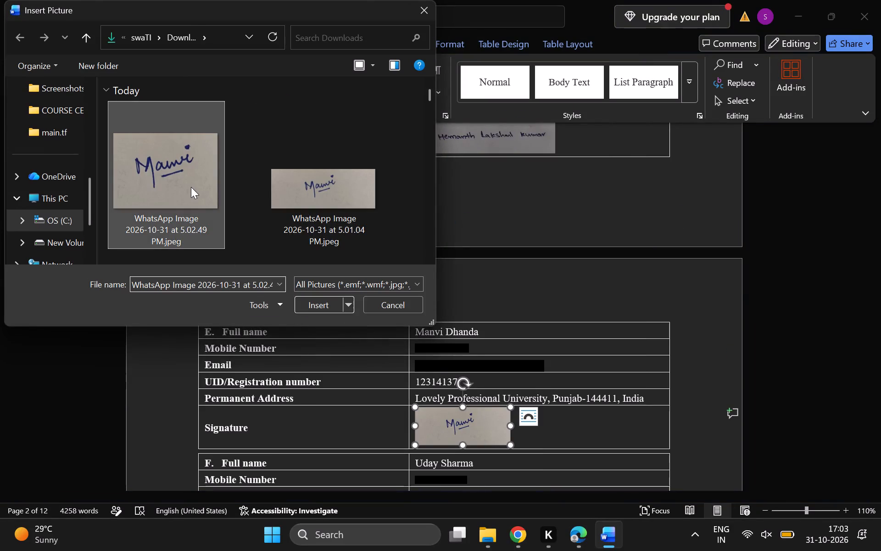
click(318, 311)
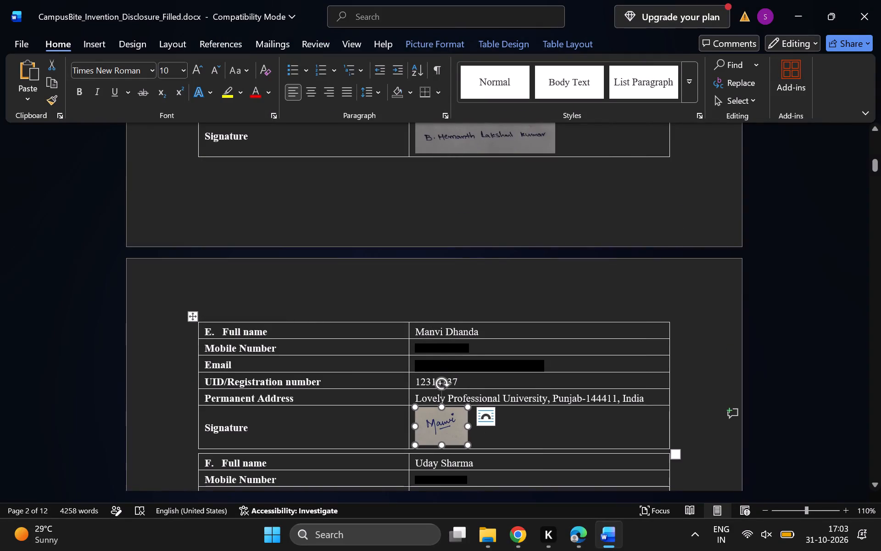
Stretch inventor E's signature picture to about one and a half times its width and make it slightly taller.
drag(469, 427, 496, 431)
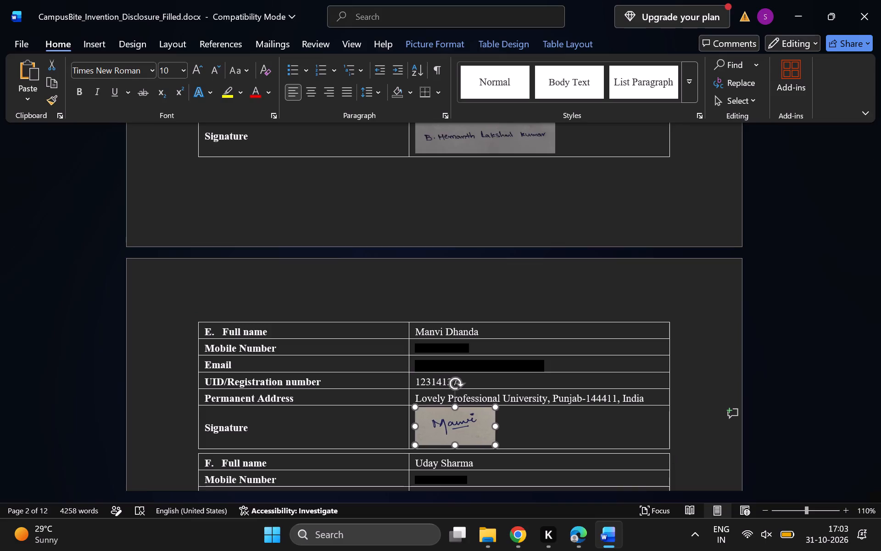
drag(496, 431, 494, 434)
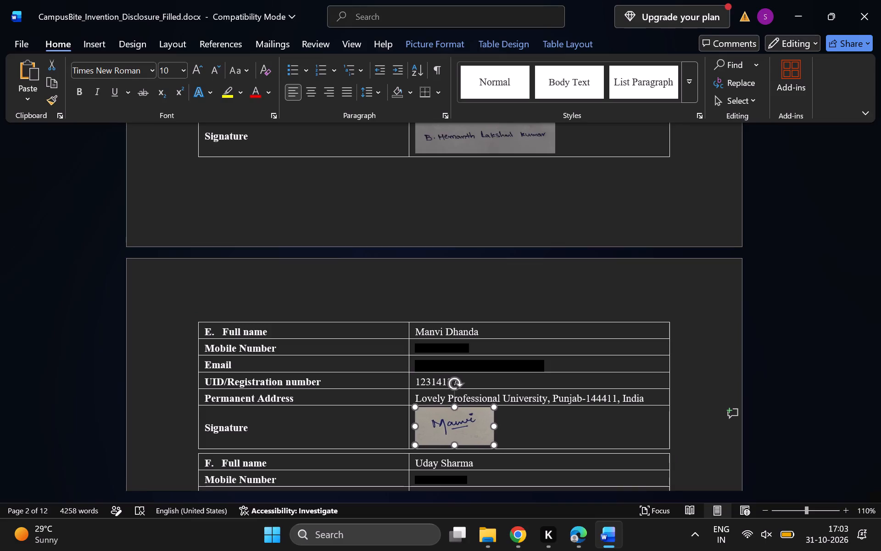
drag(494, 434, 497, 434)
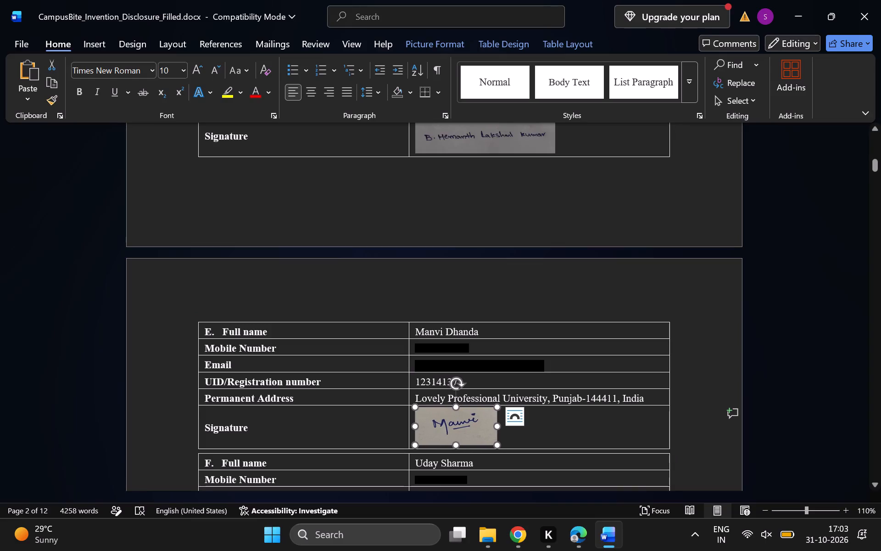
drag(456, 443, 456, 447)
drag(456, 444, 456, 449)
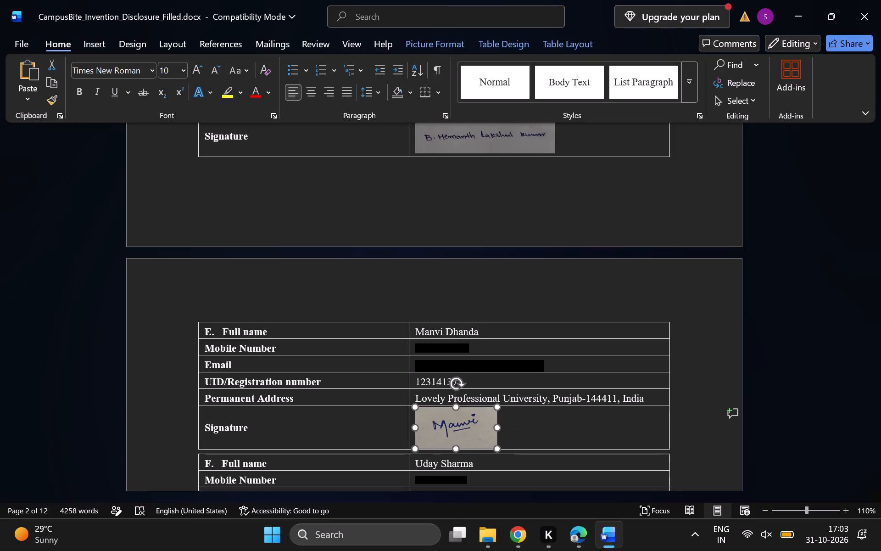
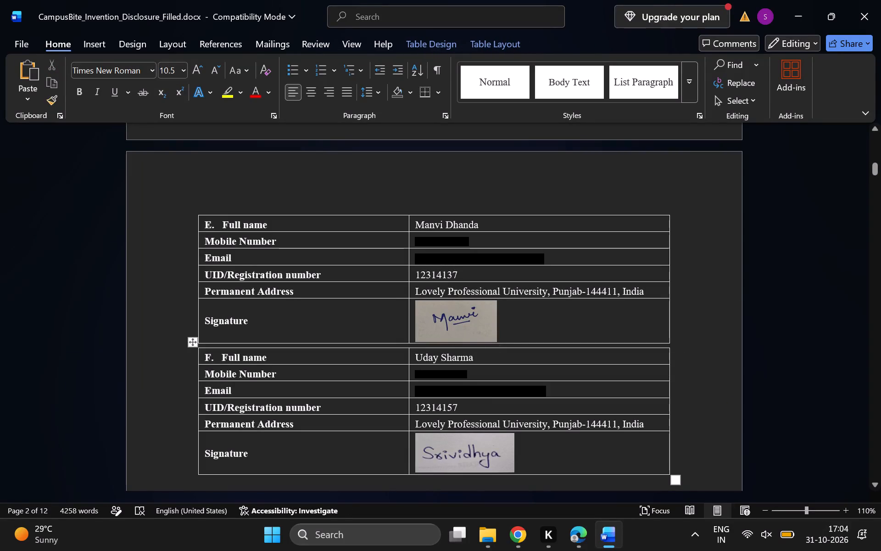
Delete the existing email address from the Email row of inventor entry E.
scroll(475, 416, up, 3)
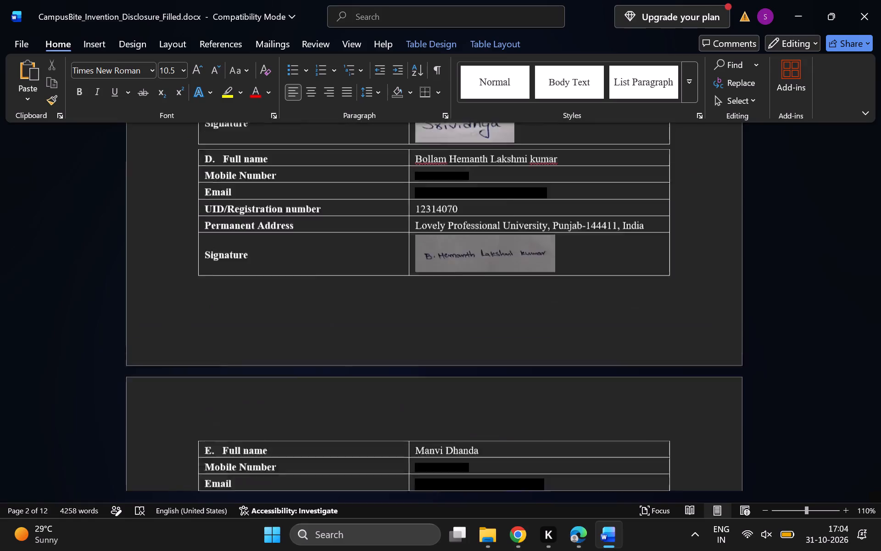
scroll(475, 416, up, 1)
scroll(475, 416, down, 3)
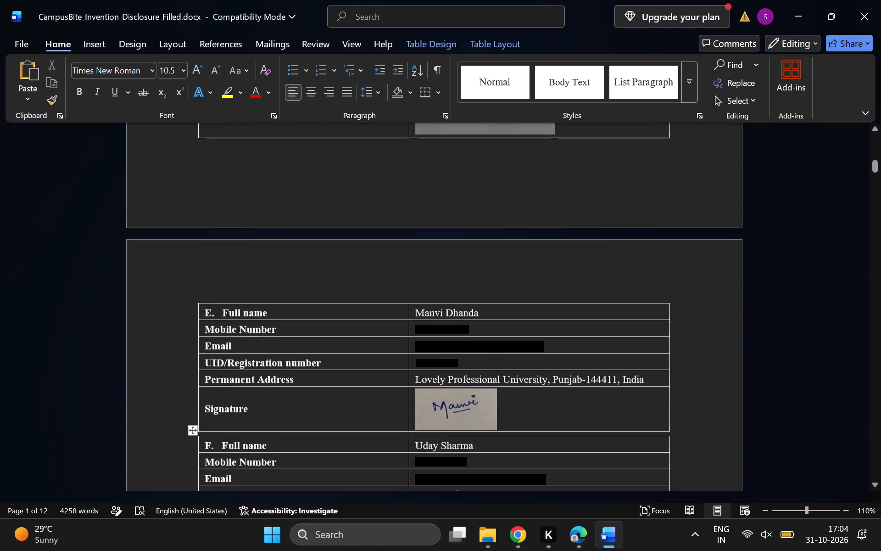
click(554, 344)
key(BackSpace)
key(BackSpace)
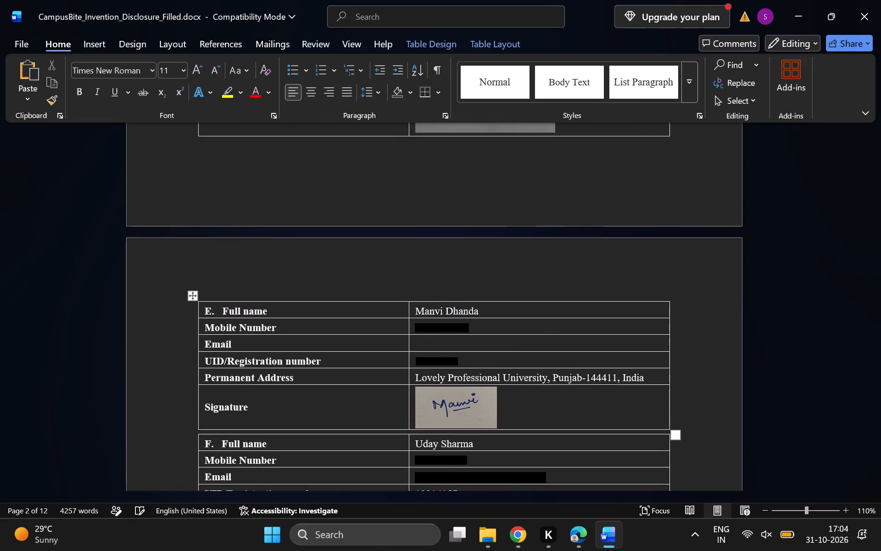
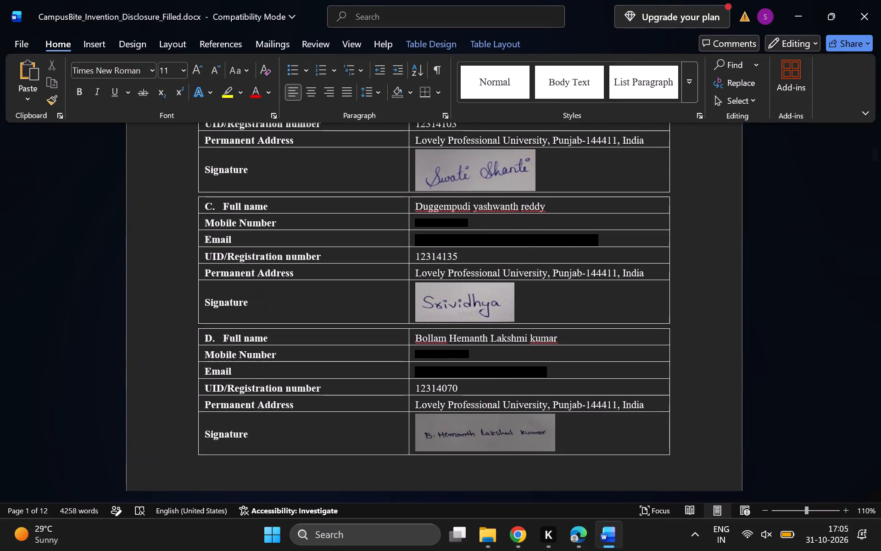
Review the contact details and signature pictures in inventor entries A to F, through to the start of section 3.
scroll(546, 359, up, 1)
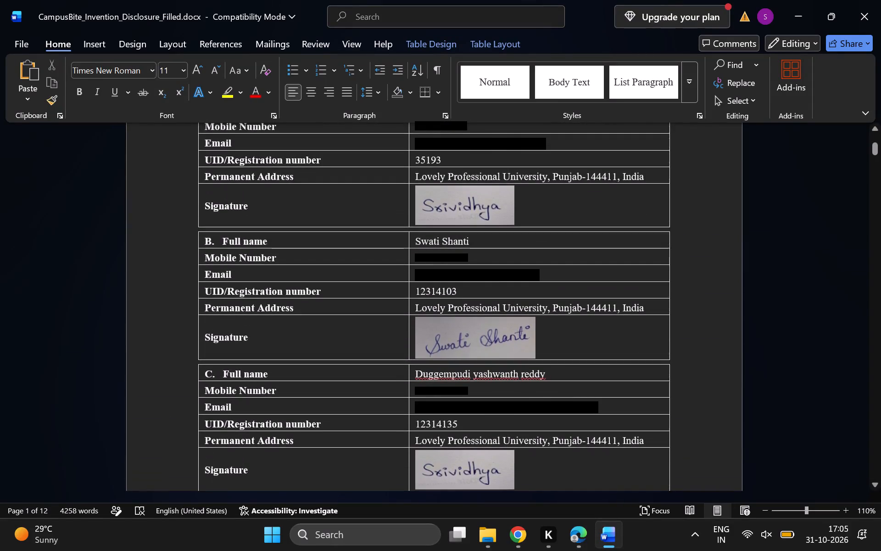
scroll(546, 359, down, 1)
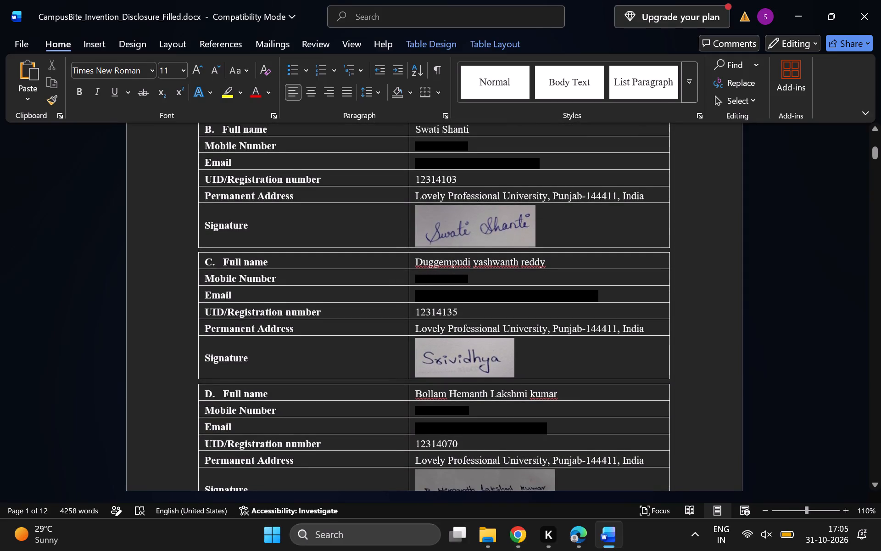
scroll(546, 359, down, 3)
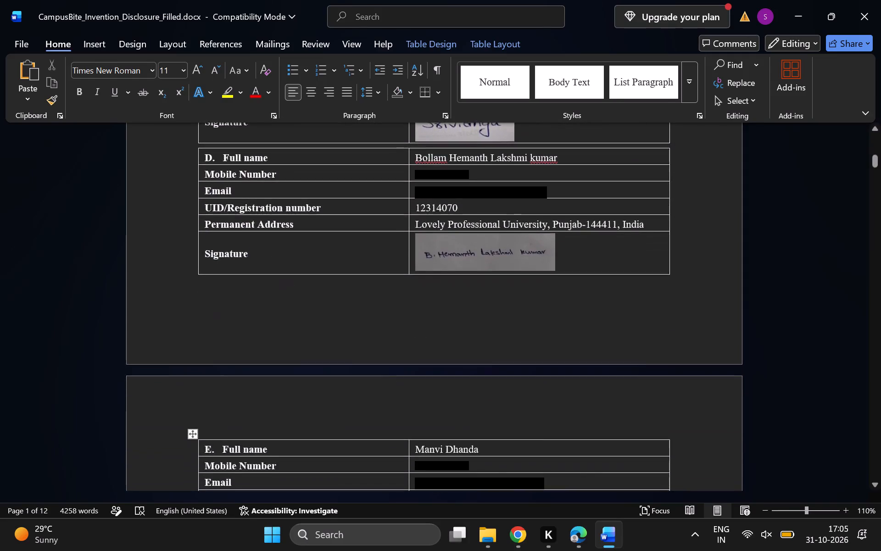
scroll(546, 359, down, 2)
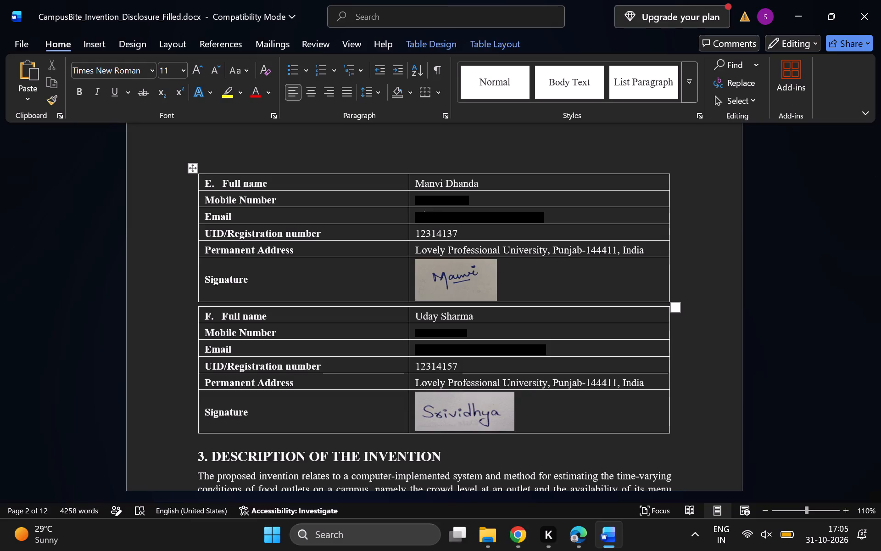
scroll(546, 359, down, 3)
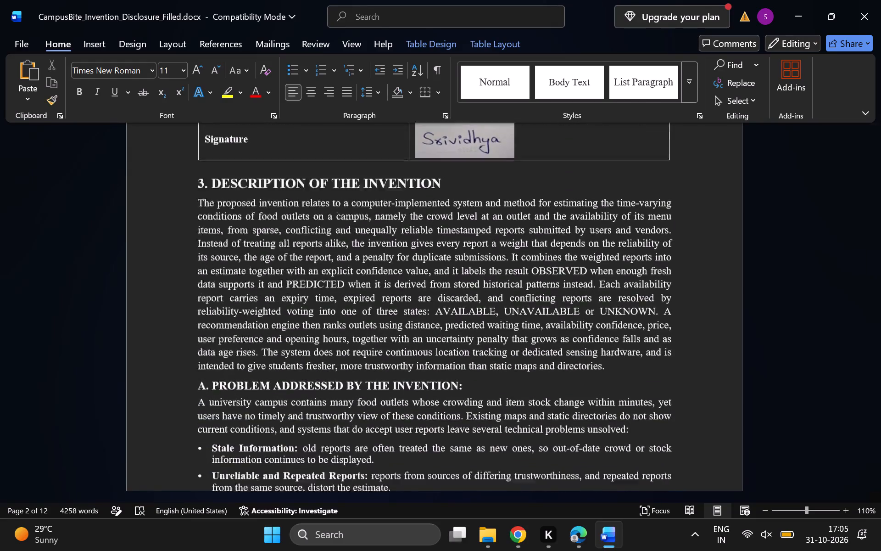
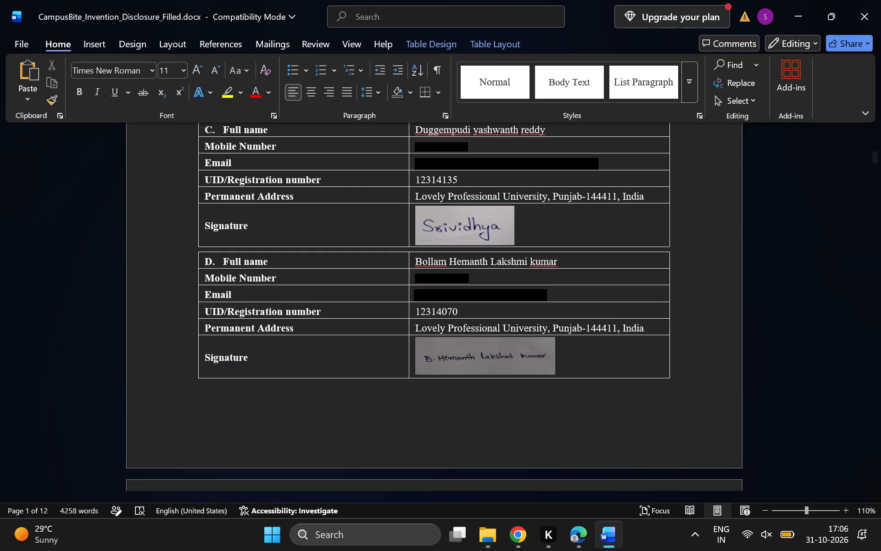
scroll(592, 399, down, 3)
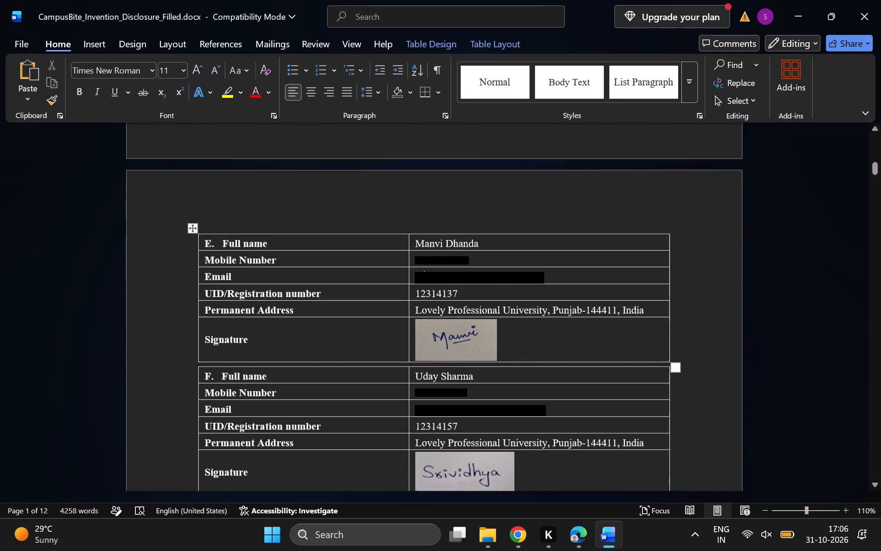
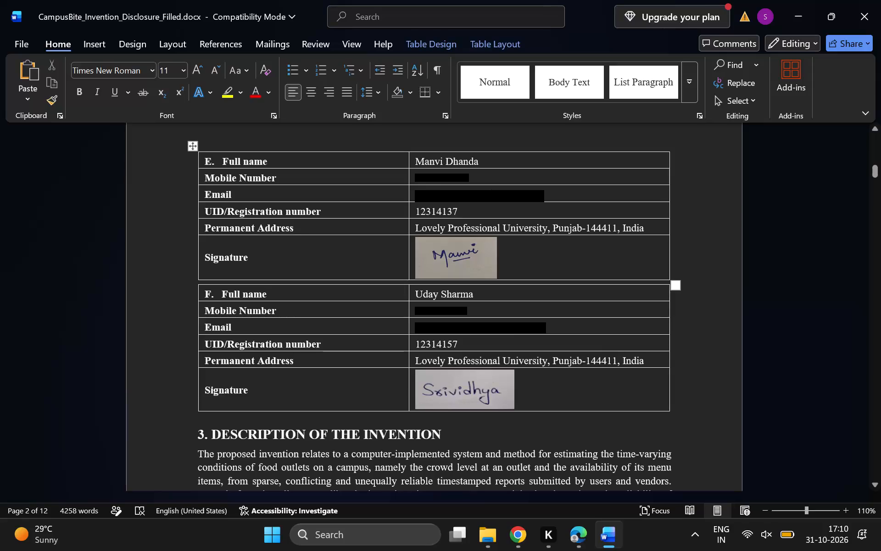
Select the mobile number entry in inventor F's details table.
drag(470, 310, 420, 313)
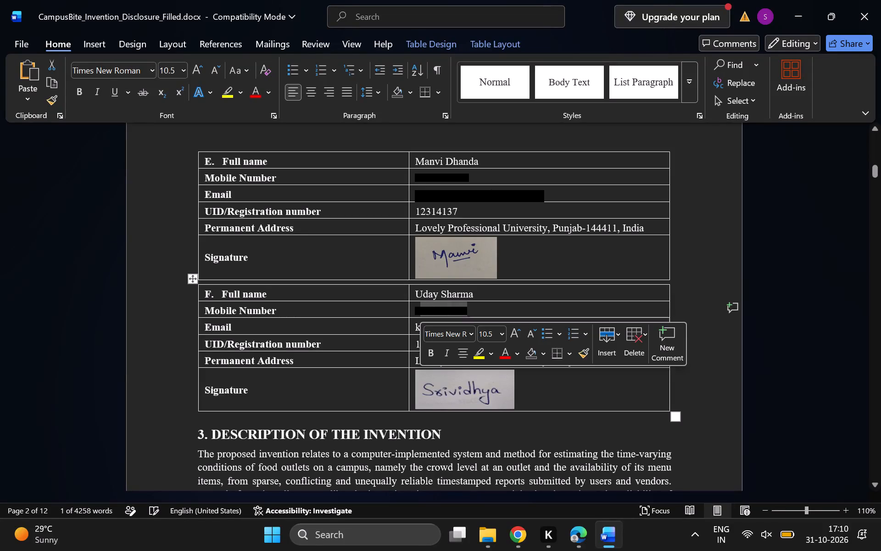
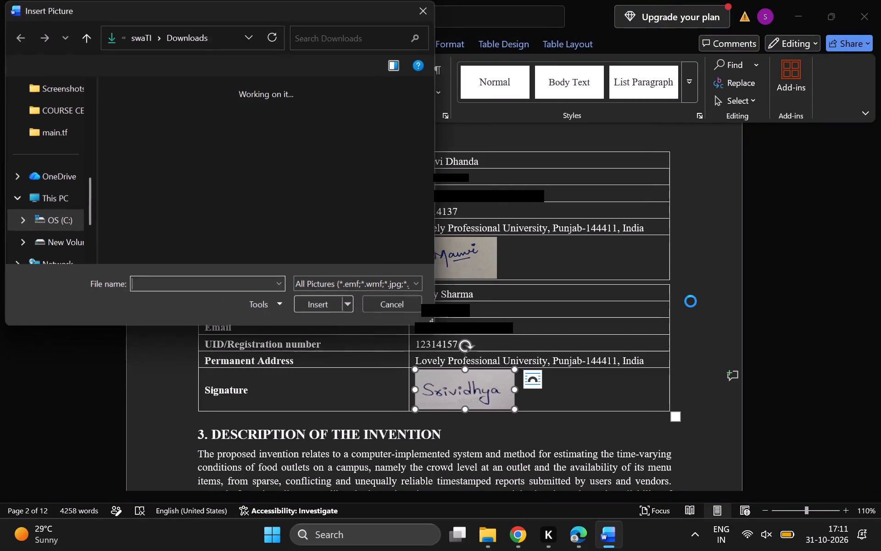
Replace the signature picture in inventor F's table with the image file WhatsApp Image 2026-10-31 at 5.11.03 PM.jpeg.
click(147, 186)
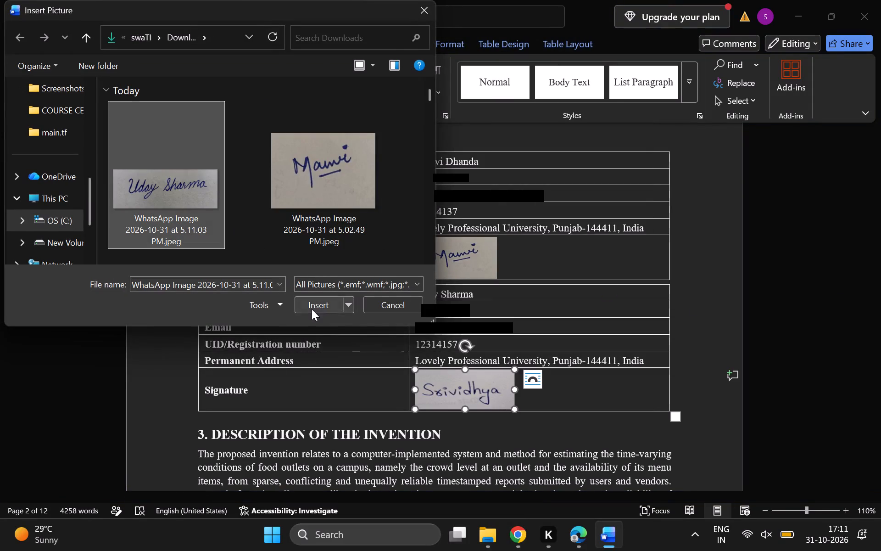
click(312, 309)
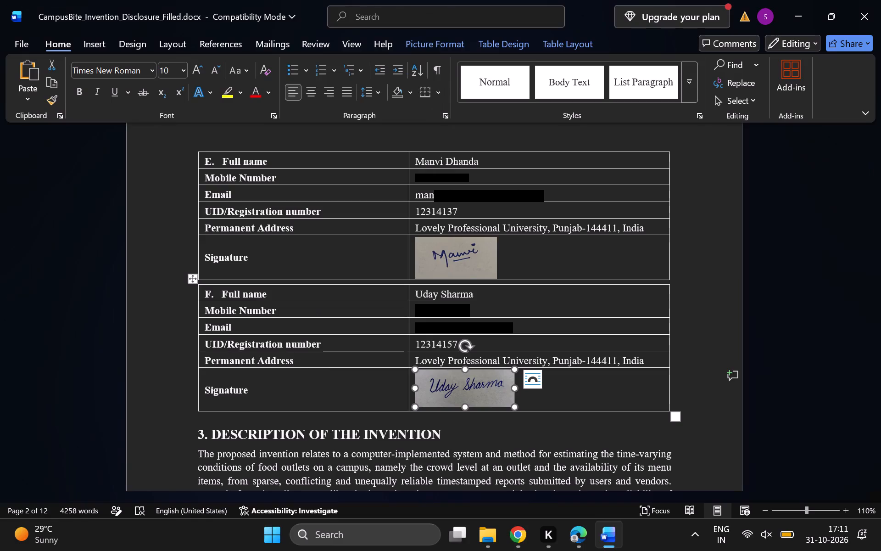
Review the signature pictures in the preceding inventors' tables, from inventor E back to inventor A.
scroll(410, 321, up, 1)
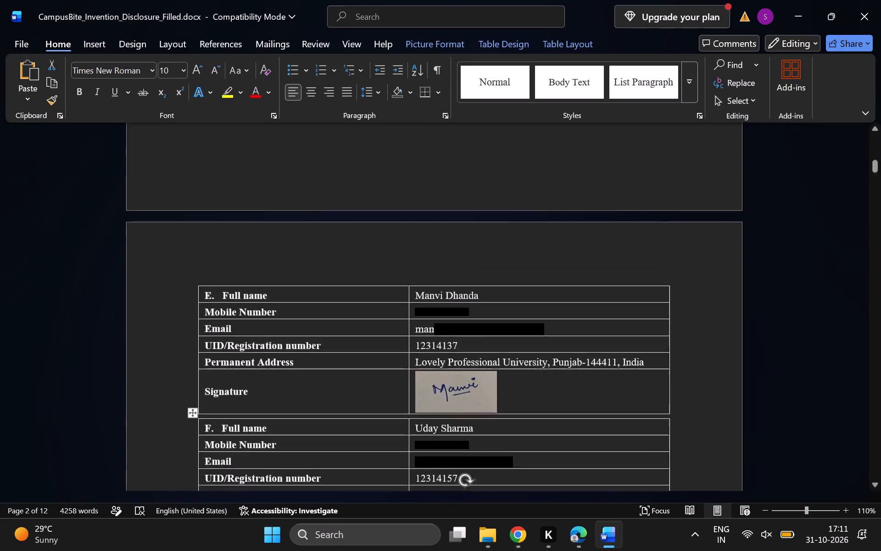
scroll(410, 321, up, 3)
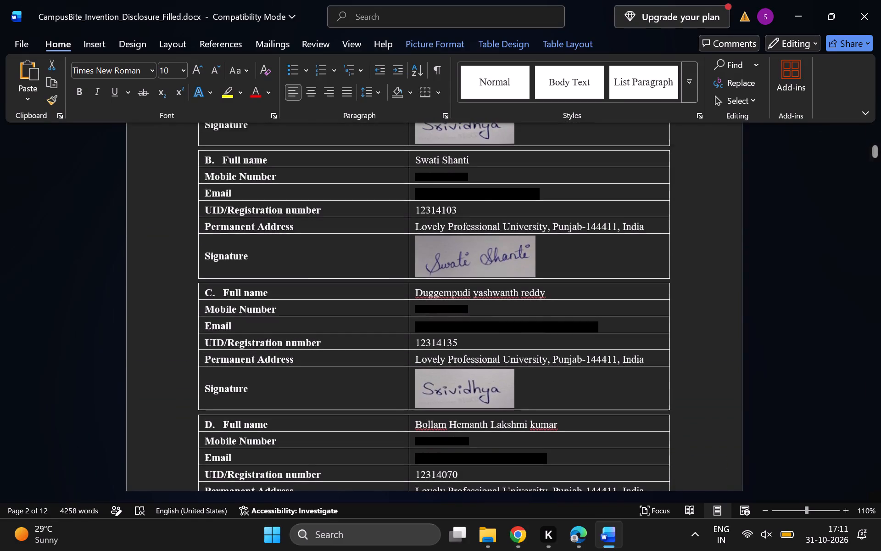
scroll(410, 321, up, 1)
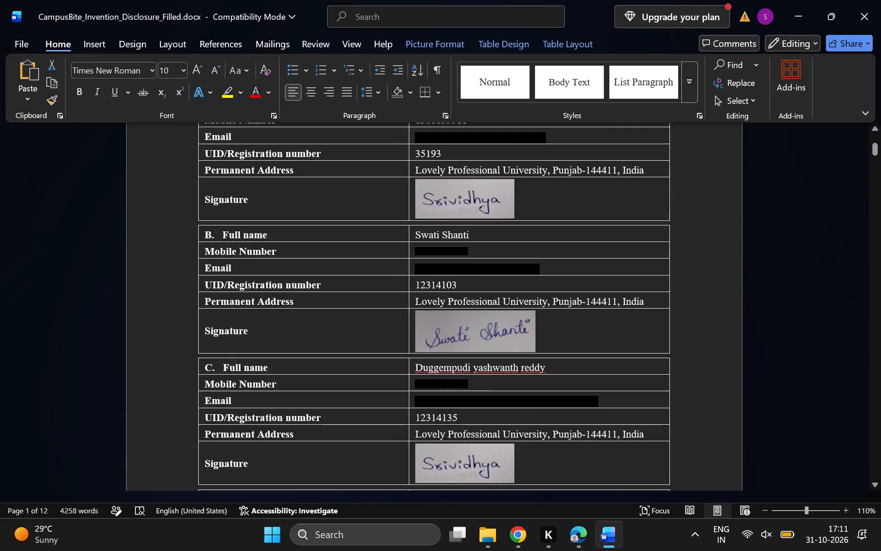
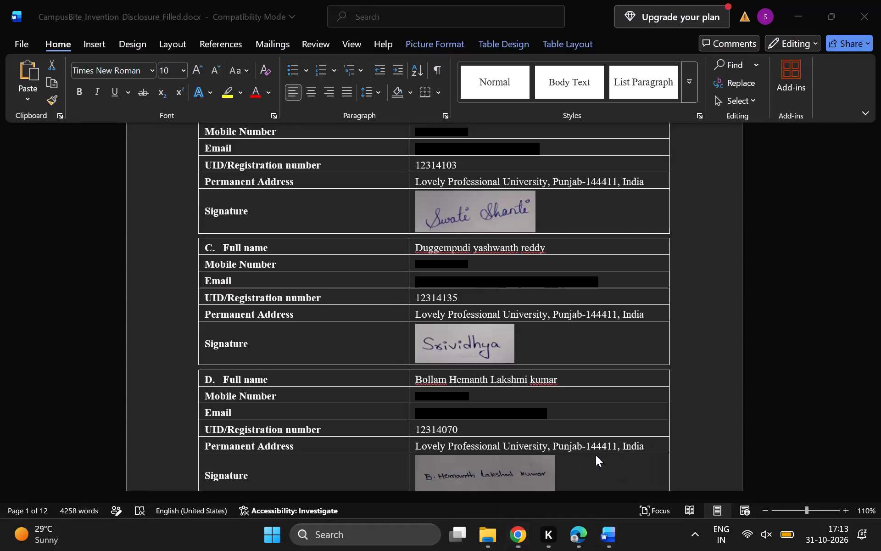
Review the signatures and details in inventors' tables A to F, continuing into section 3, Description of the Invention.
scroll(596, 455, up, 2)
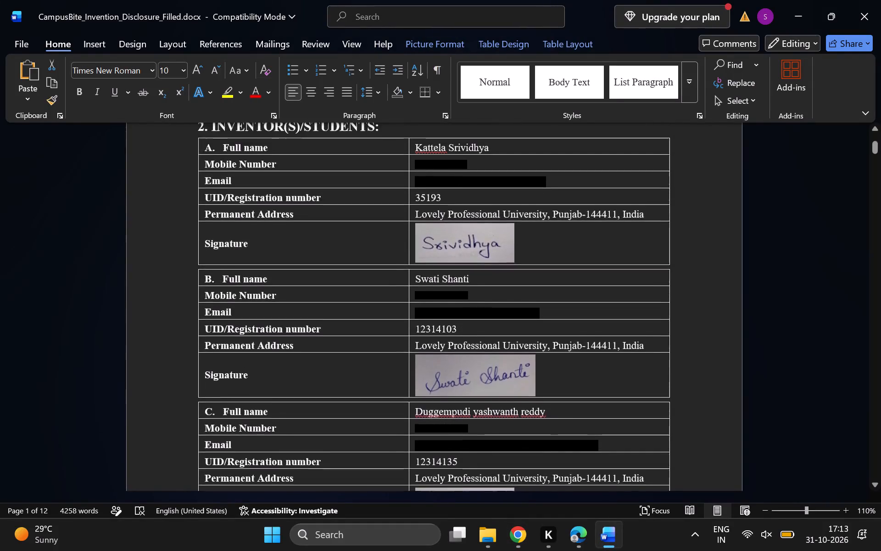
scroll(596, 455, up, 1)
scroll(596, 455, down, 1)
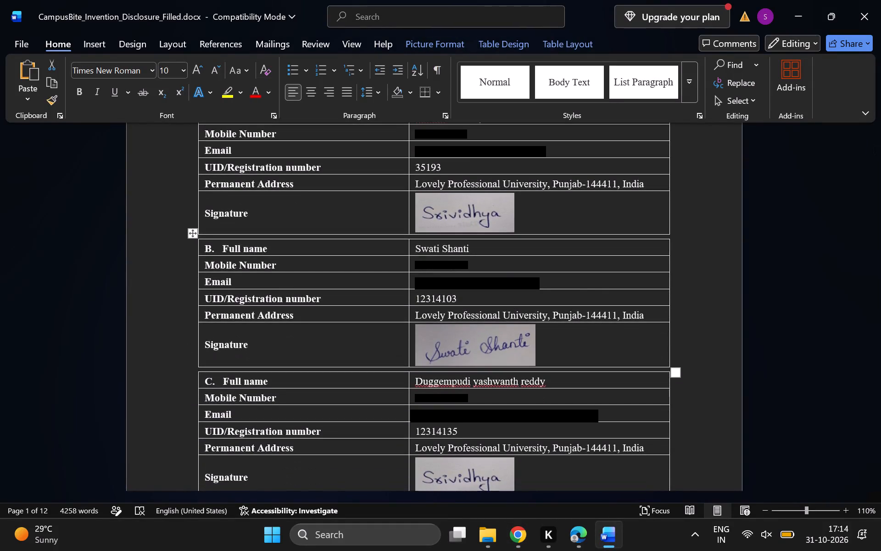
scroll(596, 455, down, 2)
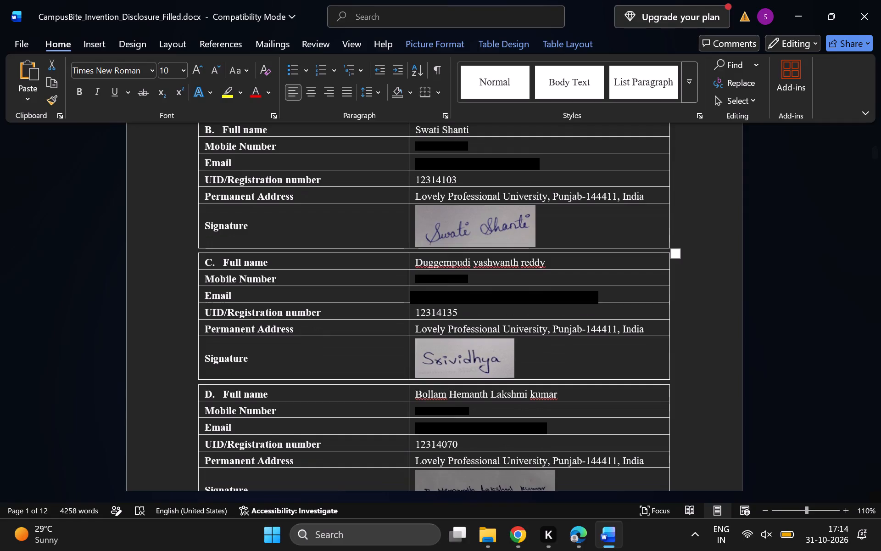
scroll(596, 455, down, 2)
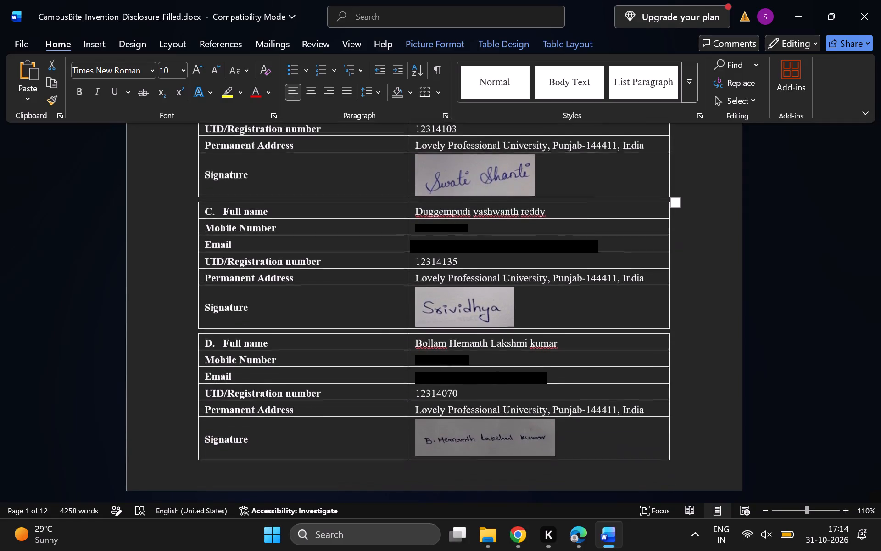
scroll(596, 455, down, 1)
scroll(568, 360, down, 2)
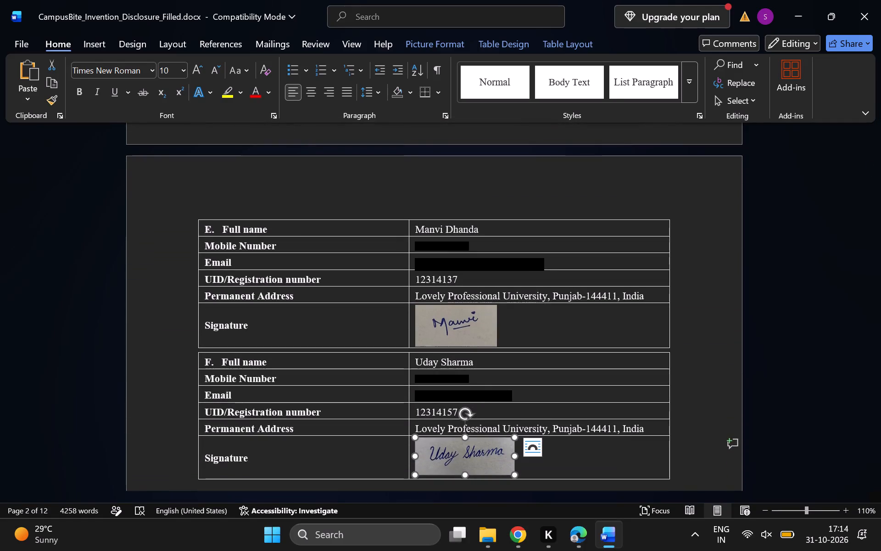
scroll(568, 360, down, 3)
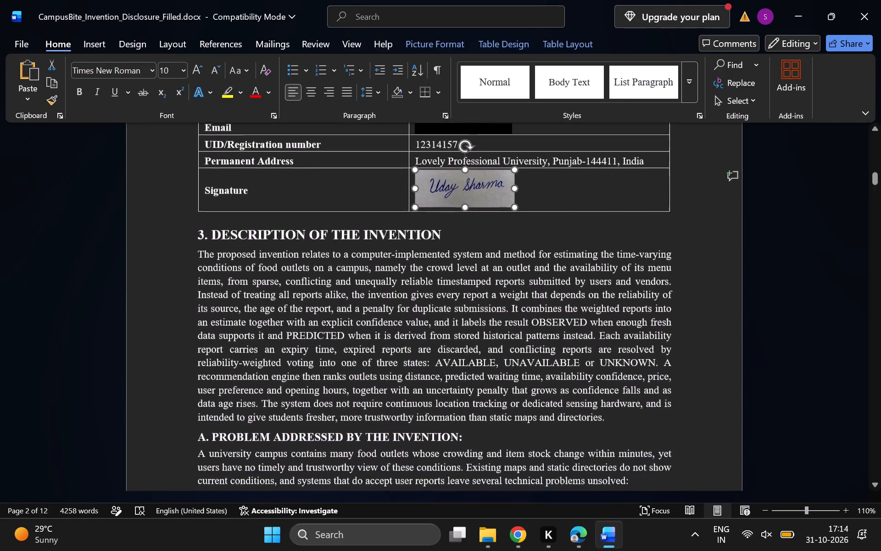
scroll(568, 360, down, 1)
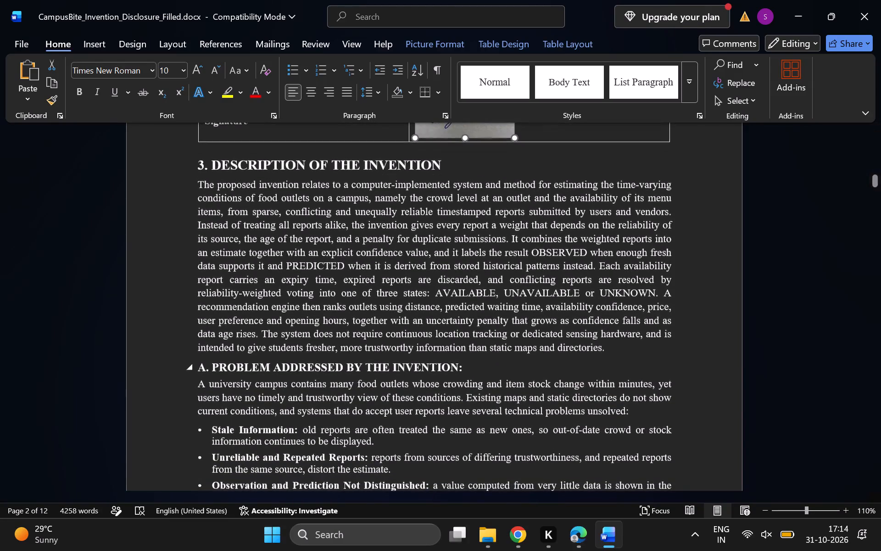
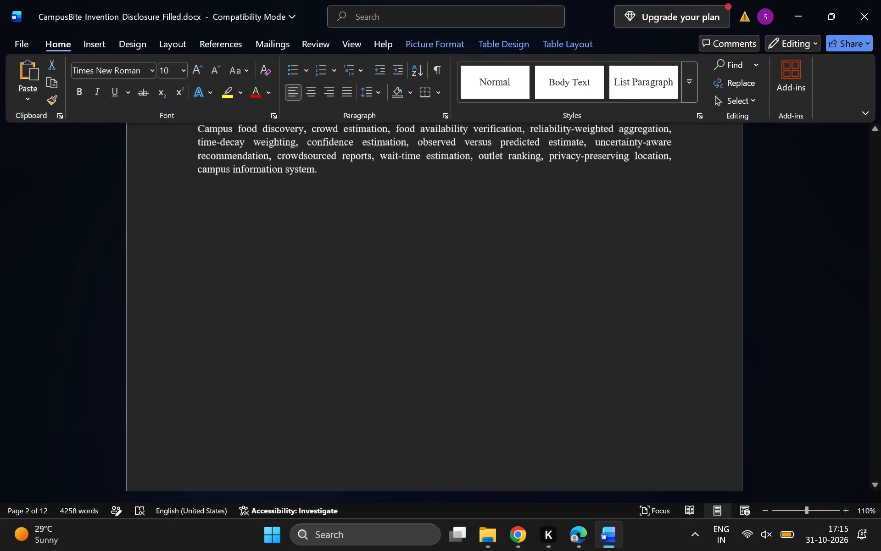
Review the form from section 11, Keywords, back to the title and inventor A's table on the first page.
scroll(571, 408, up, 2)
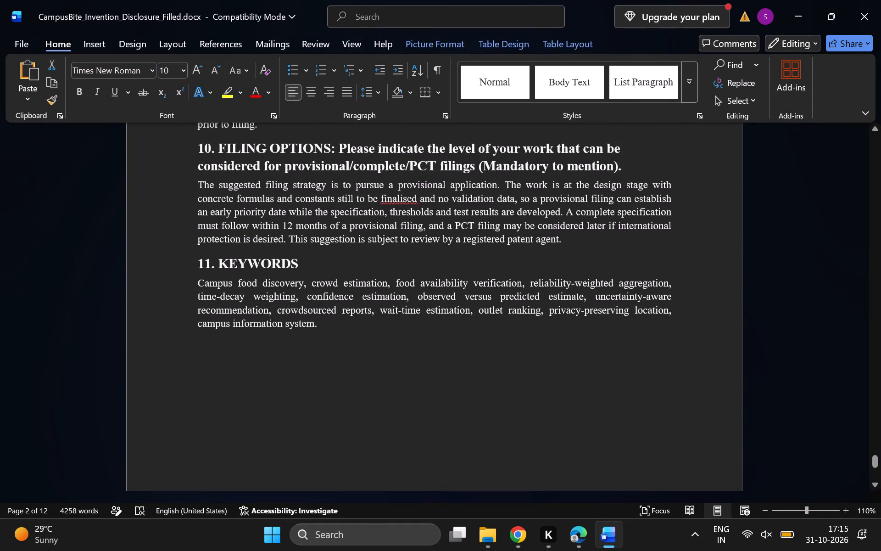
scroll(571, 408, up, 8)
scroll(571, 408, up, 20)
scroll(571, 408, up, 6)
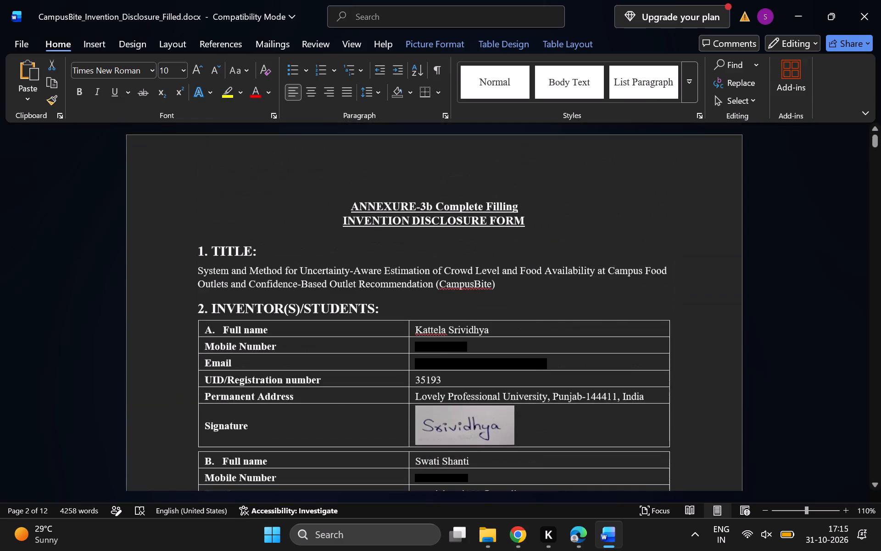
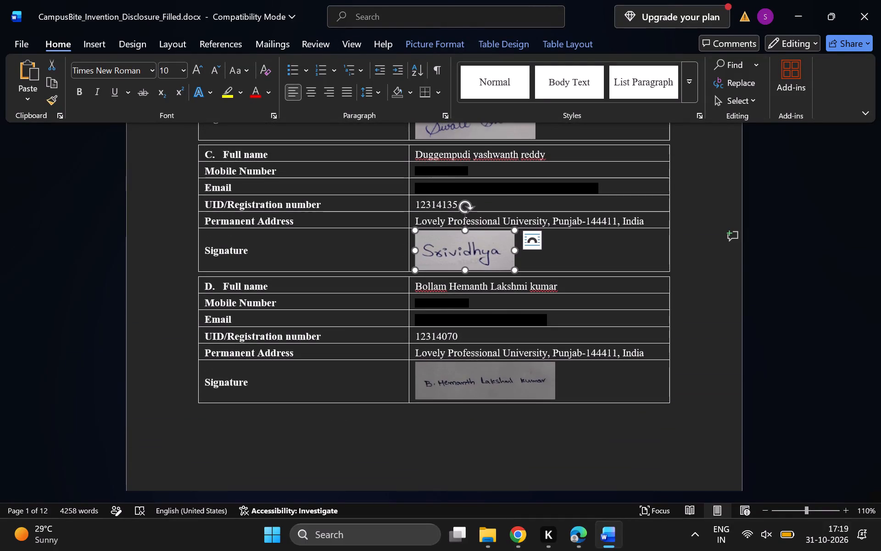
Replace the signature picture in inventor C's table with the image file WhatsApp Image 2026-10-31 at 5.19.11 PM.jpeg.
right_click(502, 255)
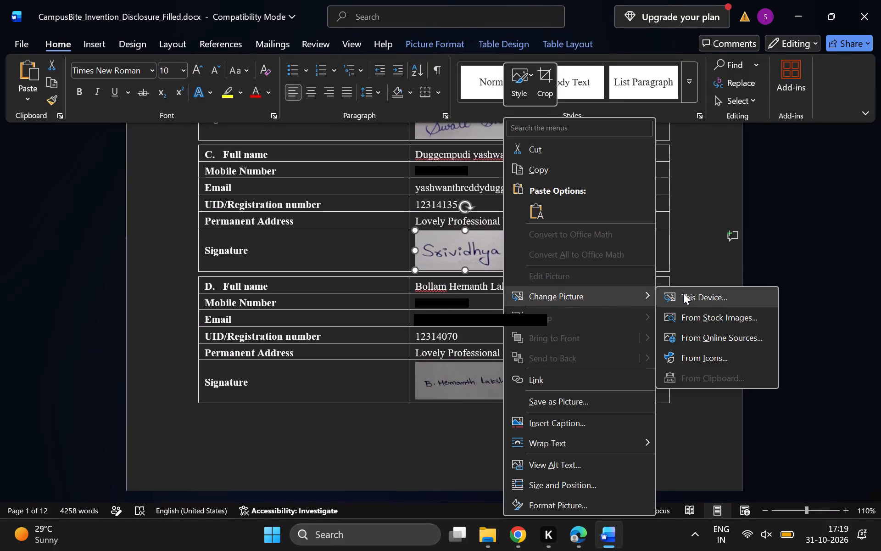
click(683, 293)
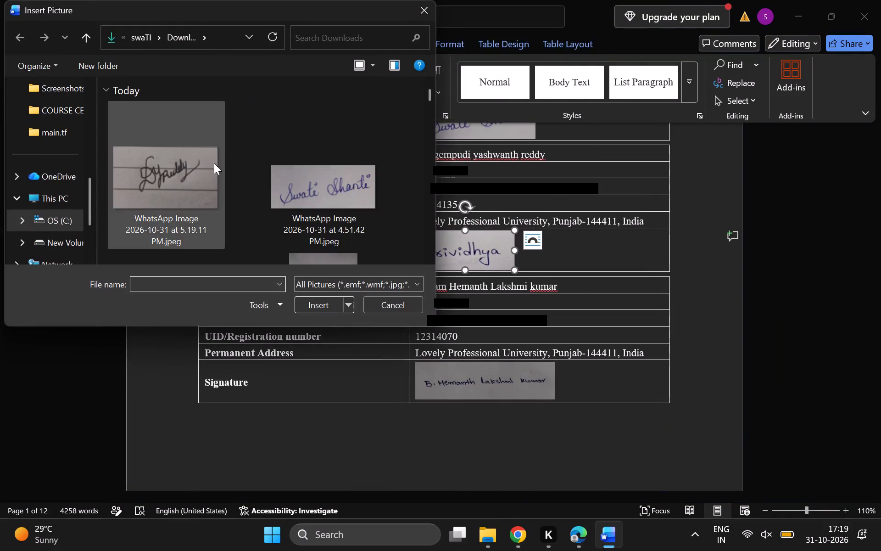
click(197, 165)
click(328, 298)
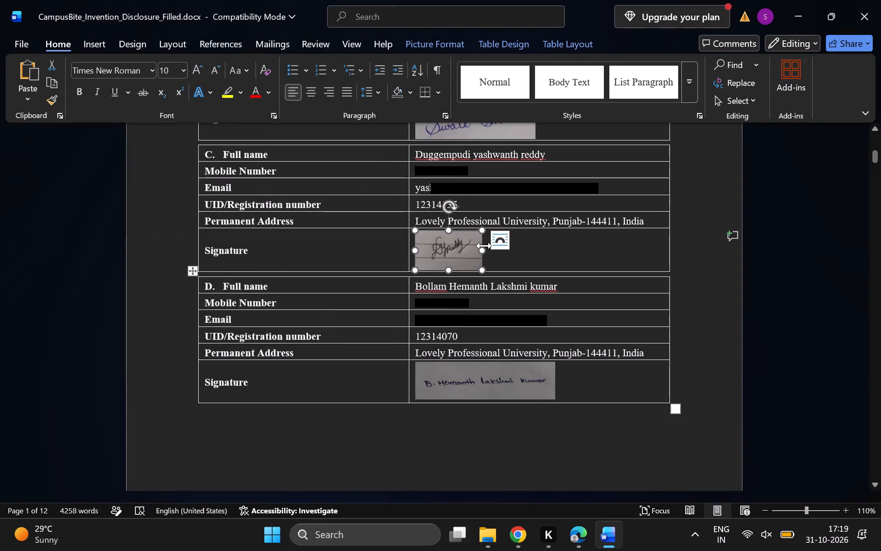
Resize inventor C's new signature picture, stretching it to about one and a half times its inserted width and making it slightly taller.
drag(485, 253, 572, 257)
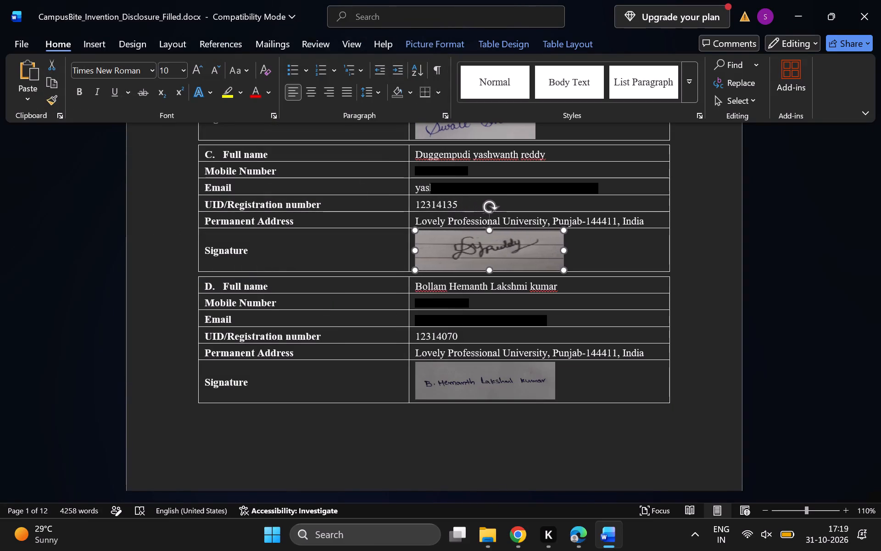
drag(572, 257, 514, 264)
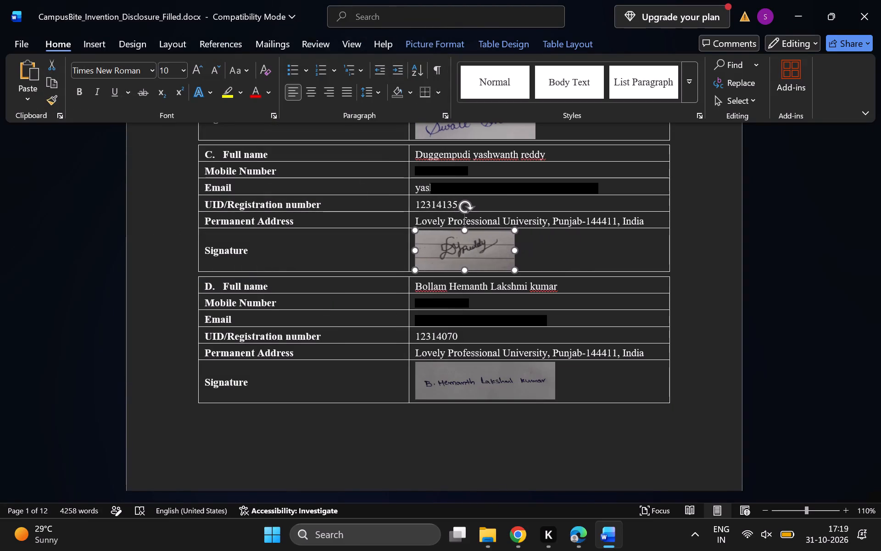
drag(514, 264, 521, 265)
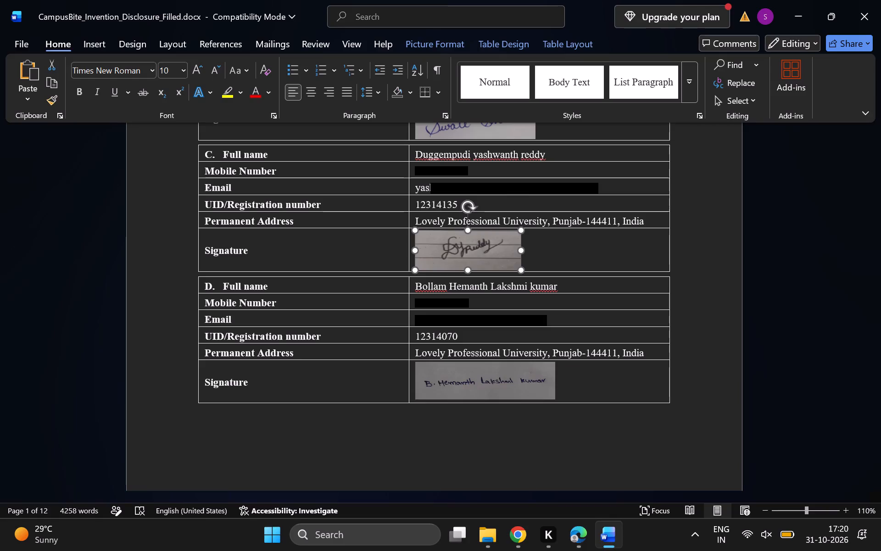
drag(521, 265, 513, 265)
drag(466, 270, 467, 276)
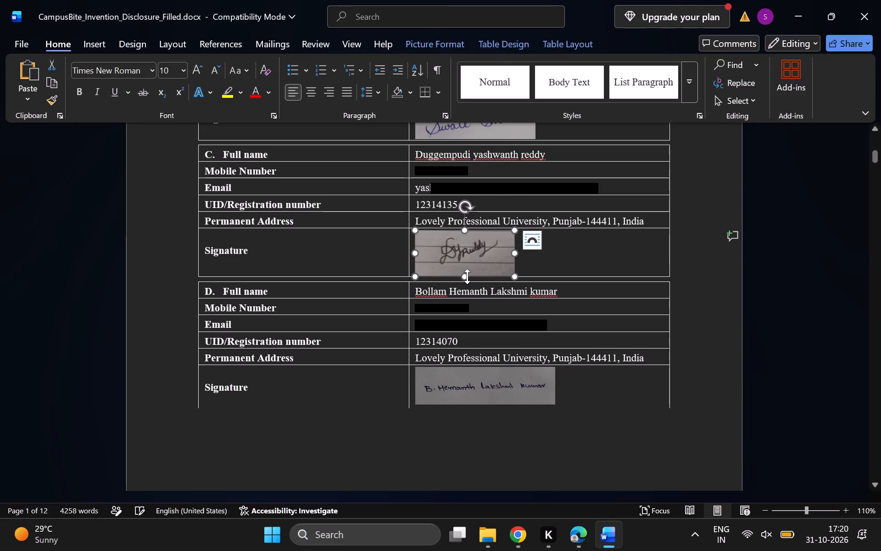
Slightly reduce the height of the signature picture in inventor table C, keeping its width.
click(467, 276)
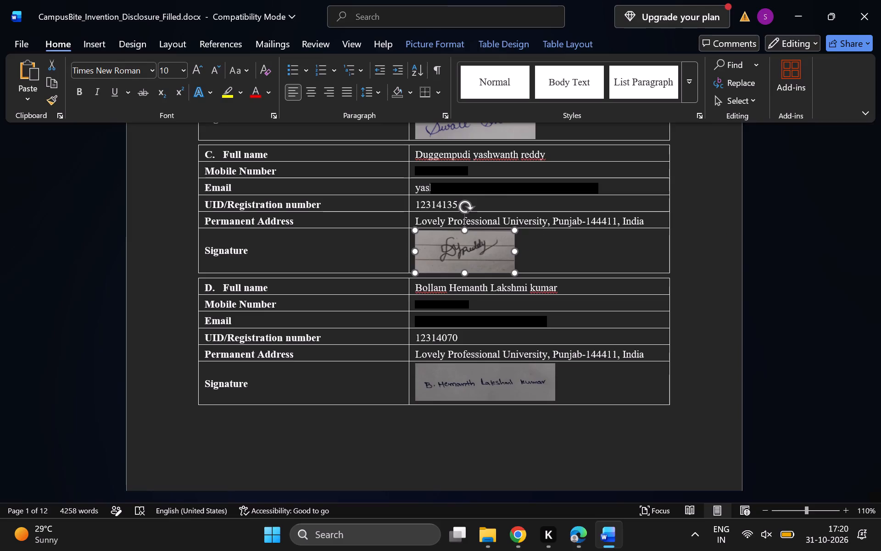
click(602, 467)
Check the signatures in the inventors' tables and save the document.
scroll(602, 467, up, 1)
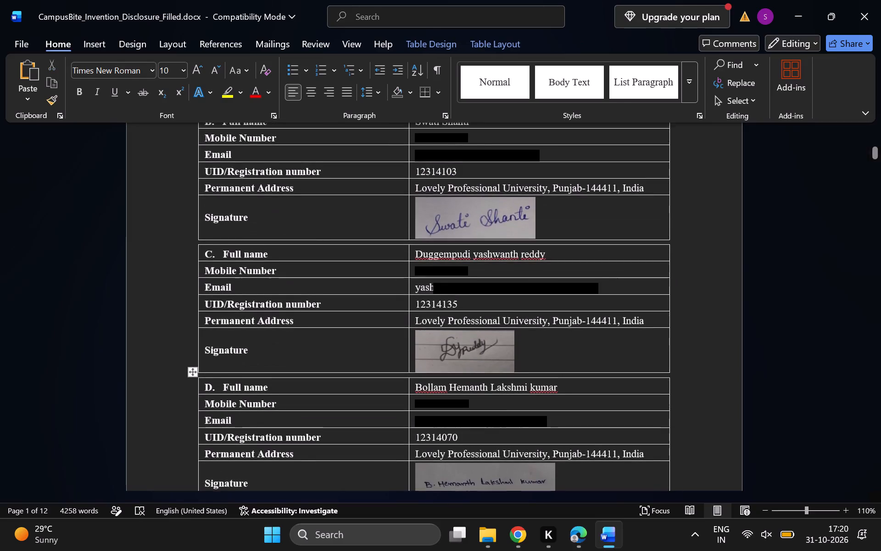
scroll(602, 467, up, 1)
scroll(602, 467, down, 3)
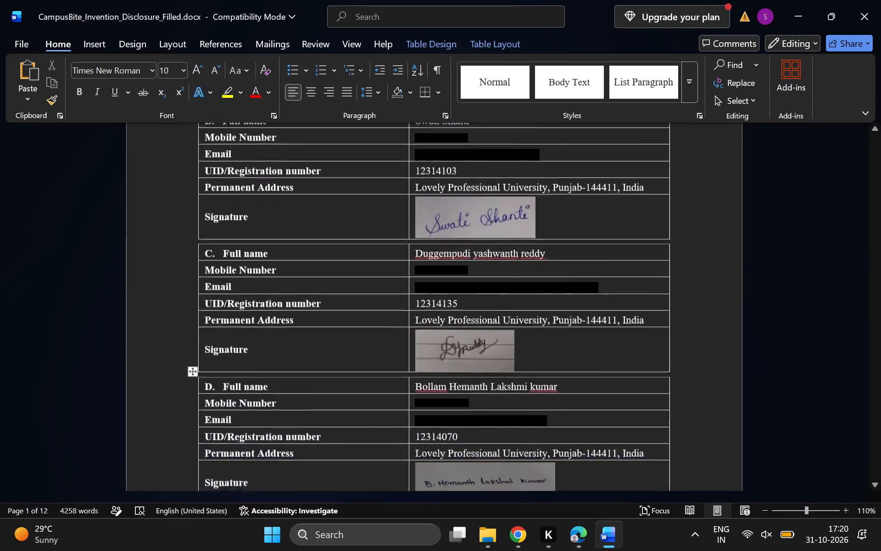
scroll(602, 467, down, 2)
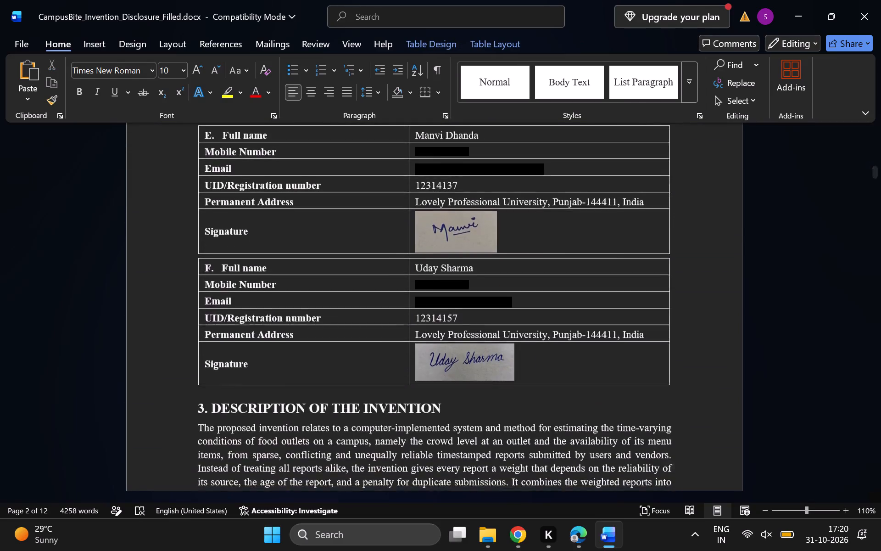
click(27, 41)
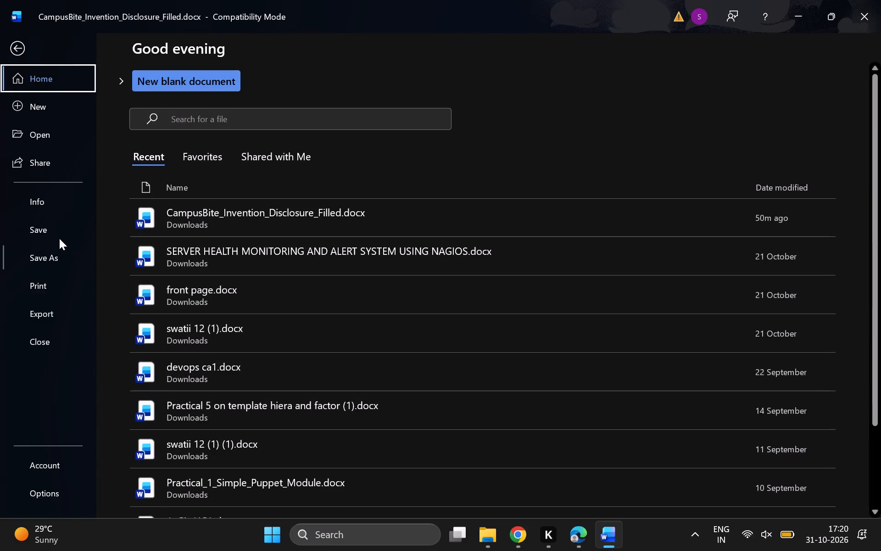
click(59, 238)
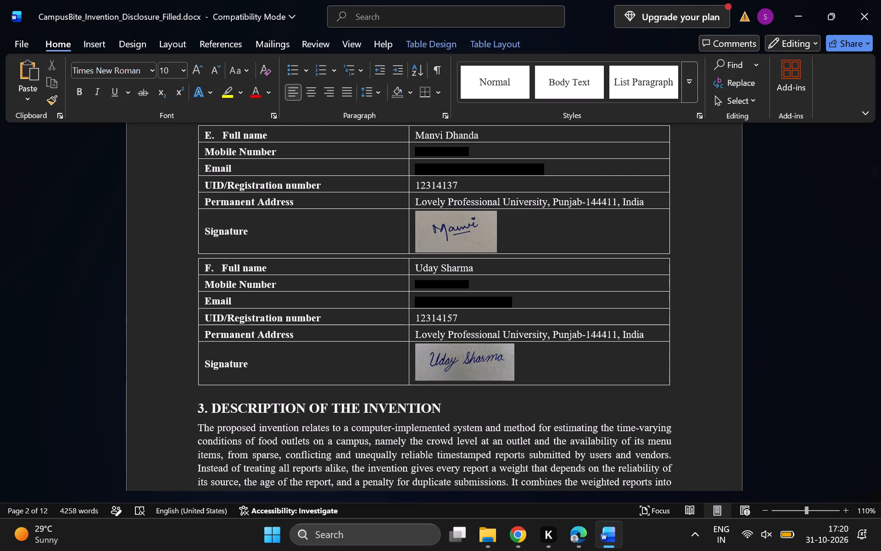
Save a PDF copy in the Downloads folder, named CampusBite_Invention_Disclosure_Filled.pdf 1.
click(21, 44)
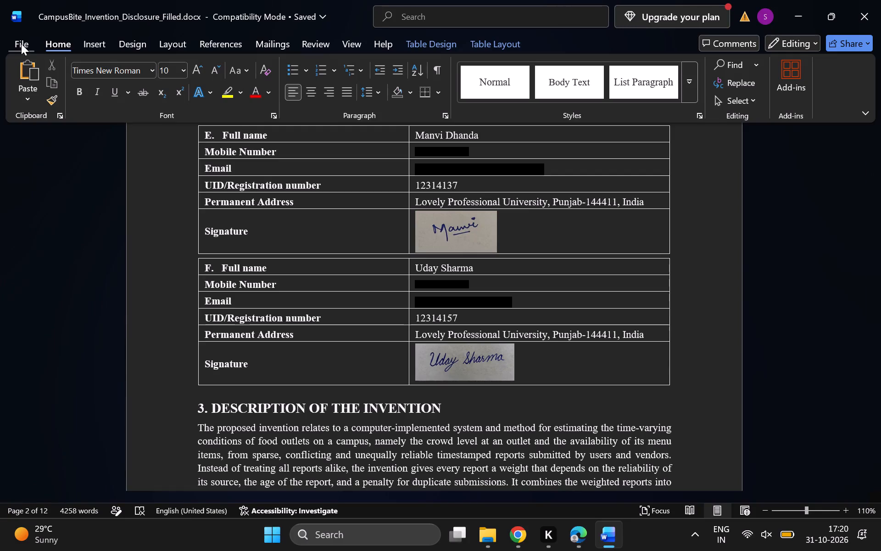
click(61, 248)
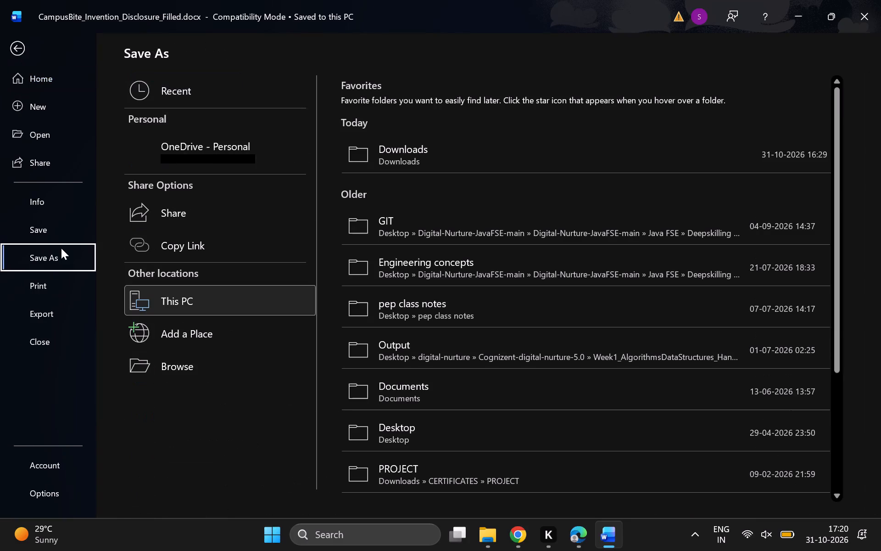
click(485, 177)
click(482, 169)
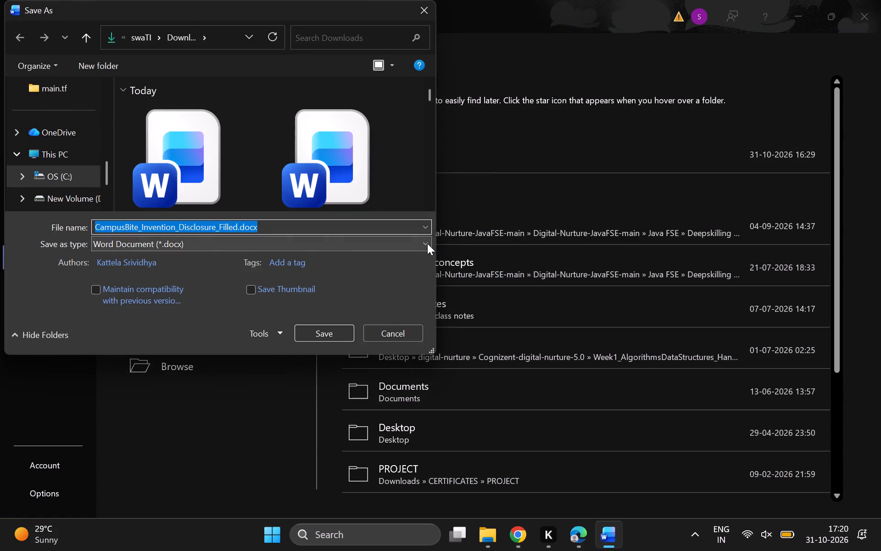
click(427, 243)
click(288, 324)
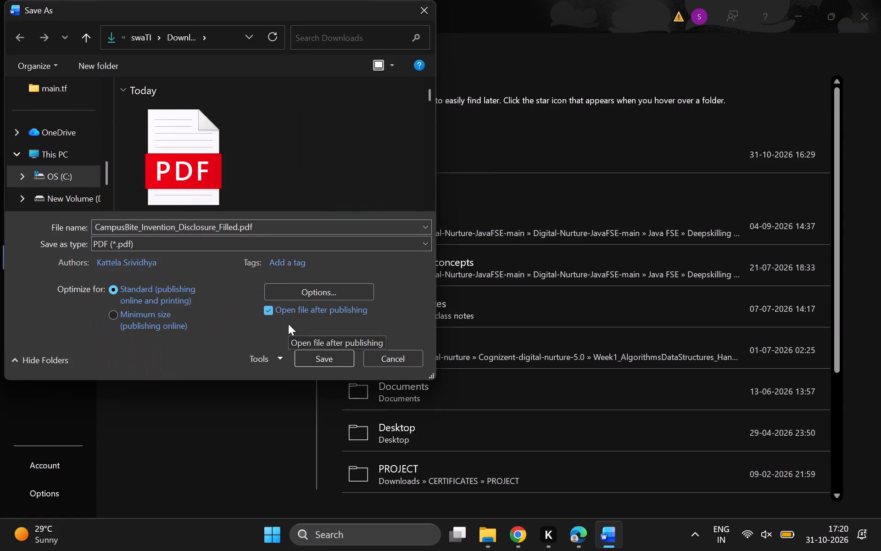
click(282, 227)
click(282, 227)
key(space)
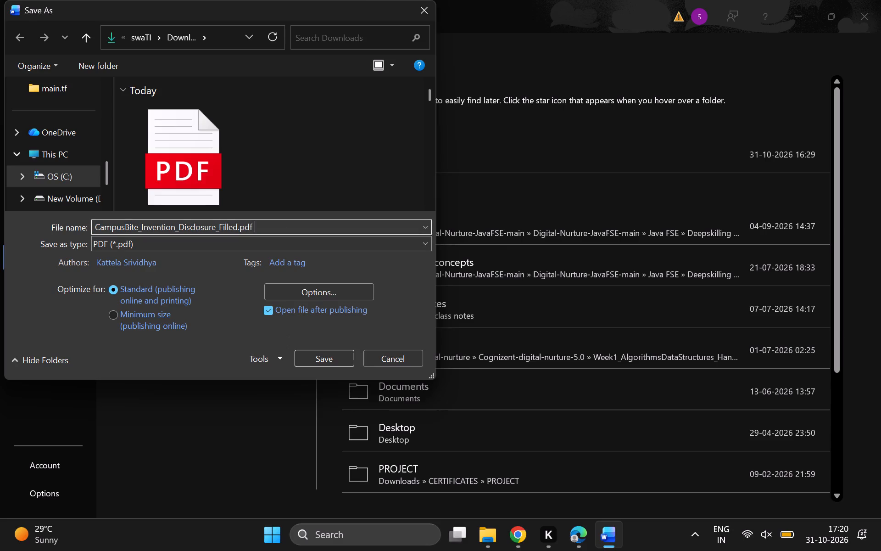
text(1)
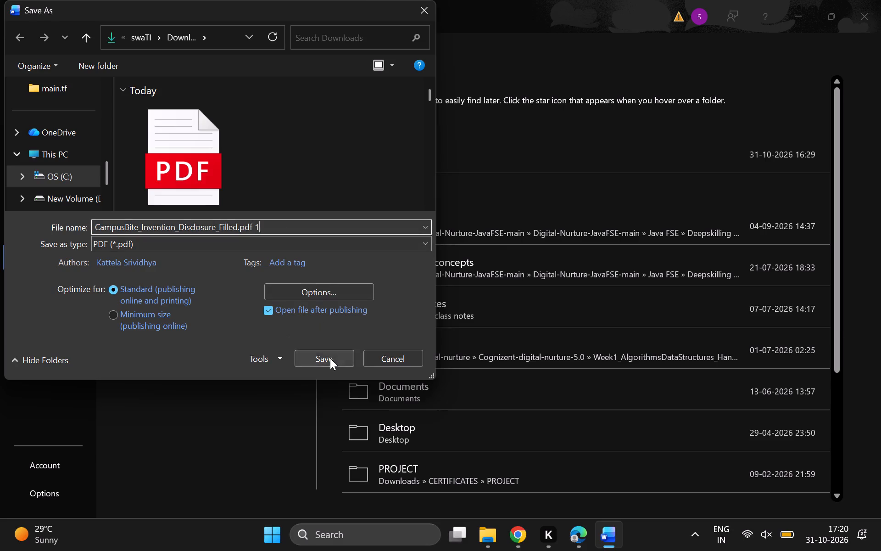
click(330, 358)
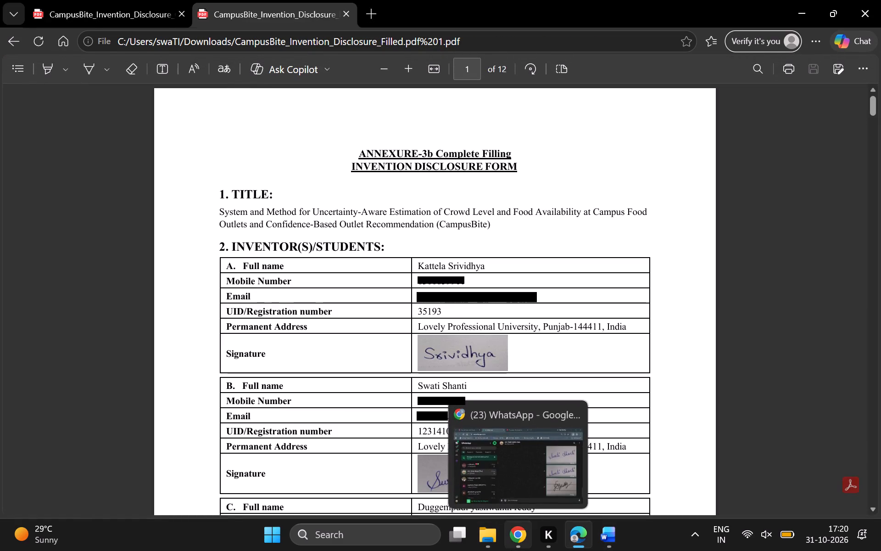
Review the inventors' details and signatures in the exported PDF, from table A through to table E.
scroll(473, 317, down, 2)
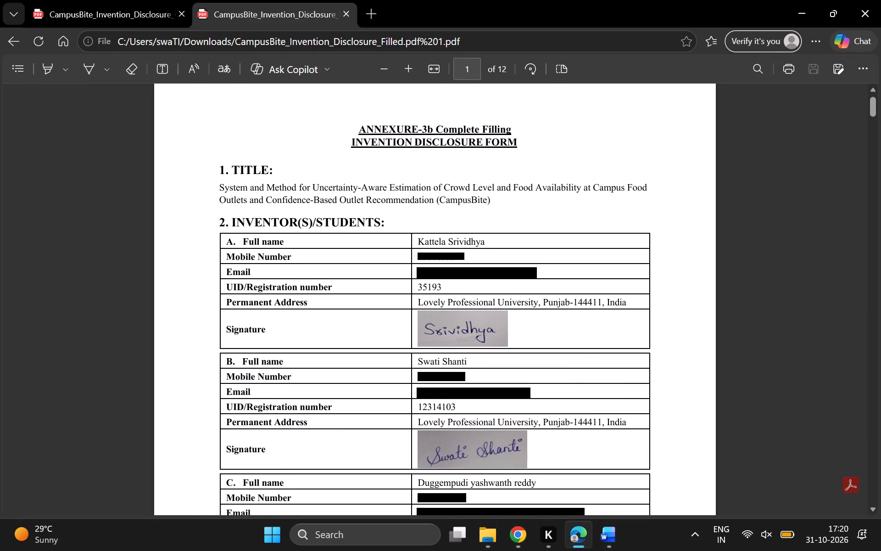
scroll(473, 317, down, 7)
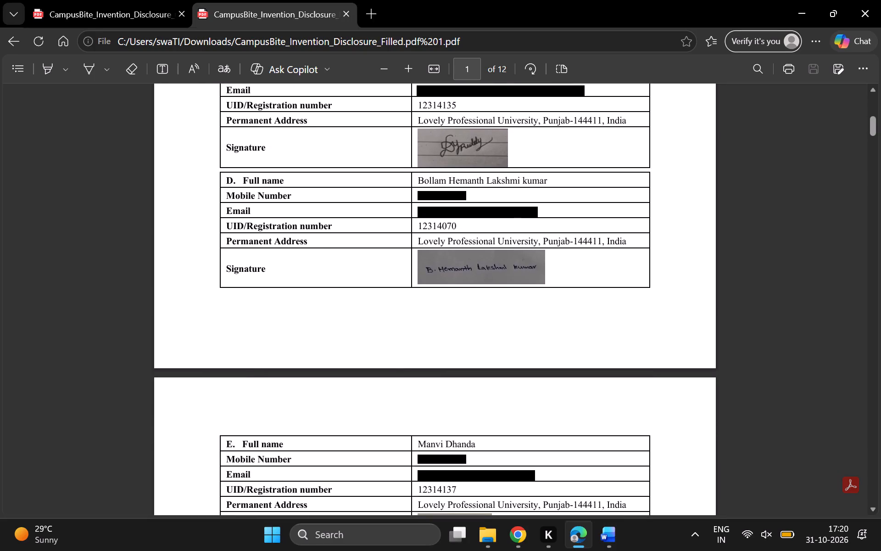